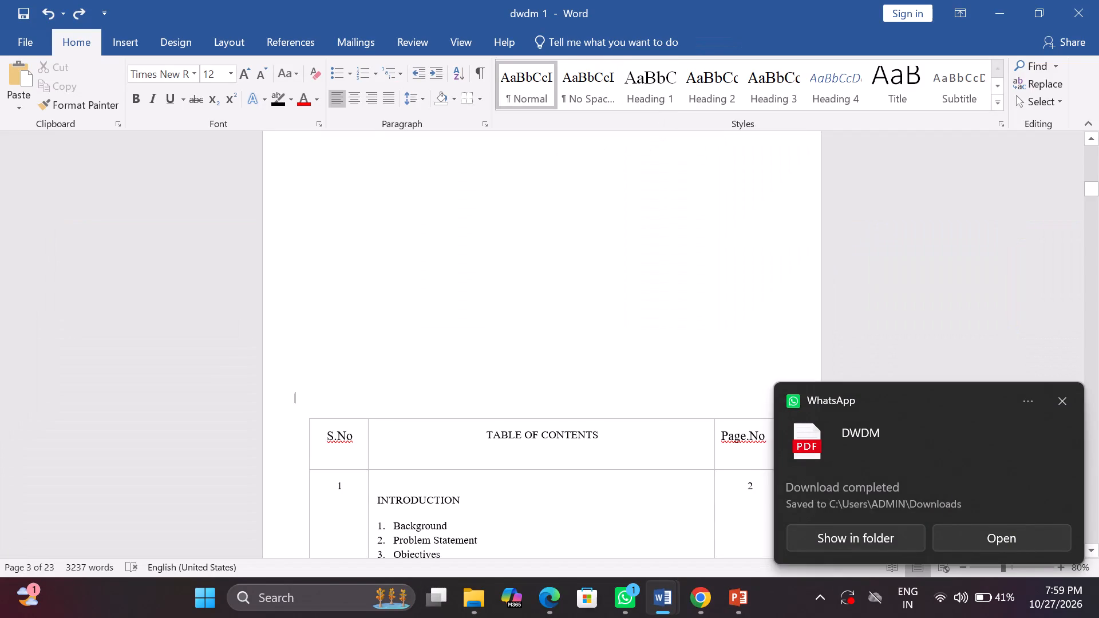
Browse to the Downloads folder on this PC in the Open dialog to choose a file to open.
{"action": "left_click", "coordinate": [25, 39]}
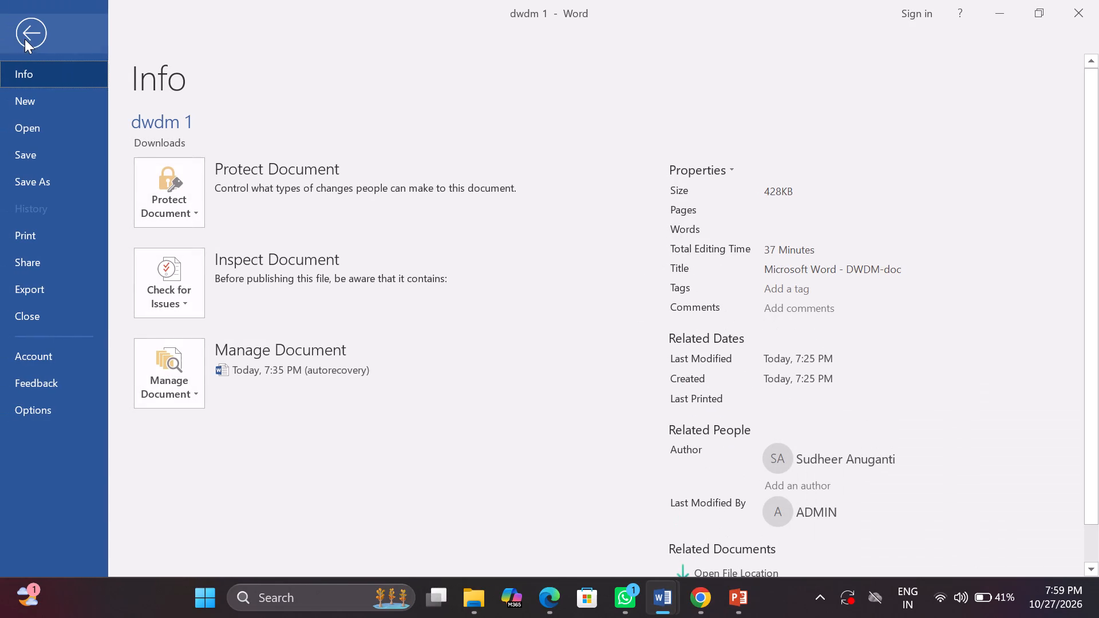
{"action": "left_click", "coordinate": [45, 116]}
{"action": "left_click", "coordinate": [249, 219]}
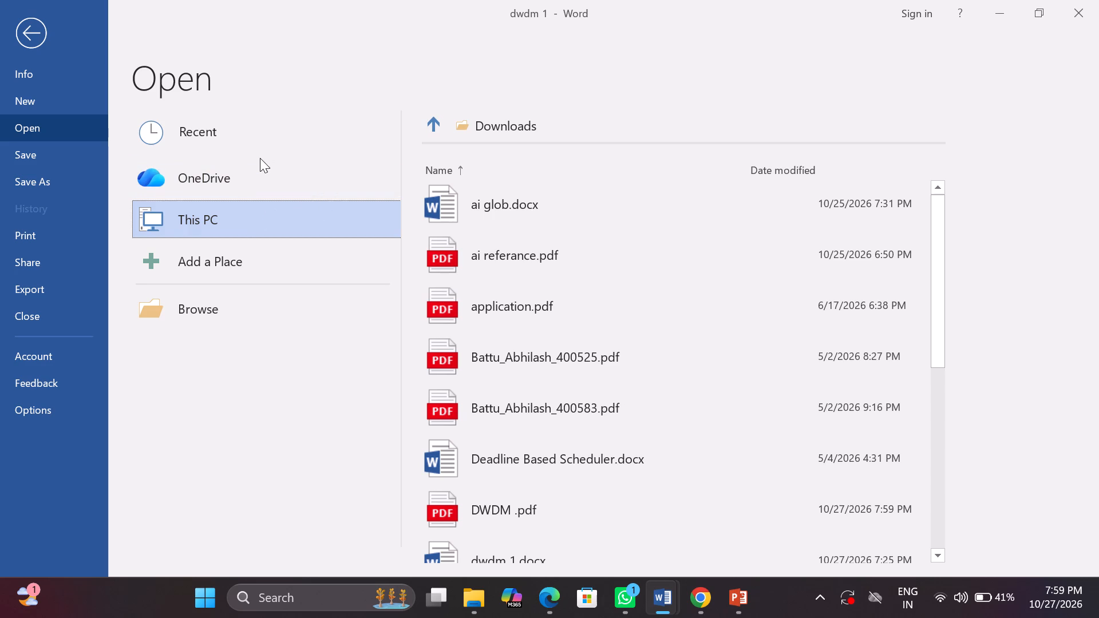
{"action": "left_click", "coordinate": [250, 177]}
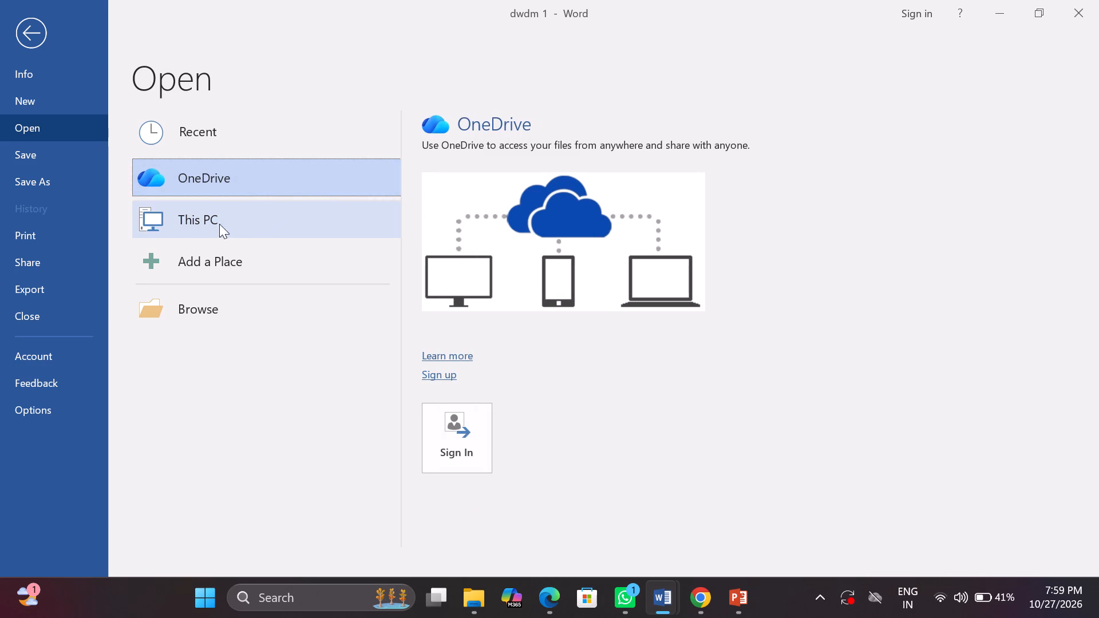
{"action": "left_click", "coordinate": [173, 212]}
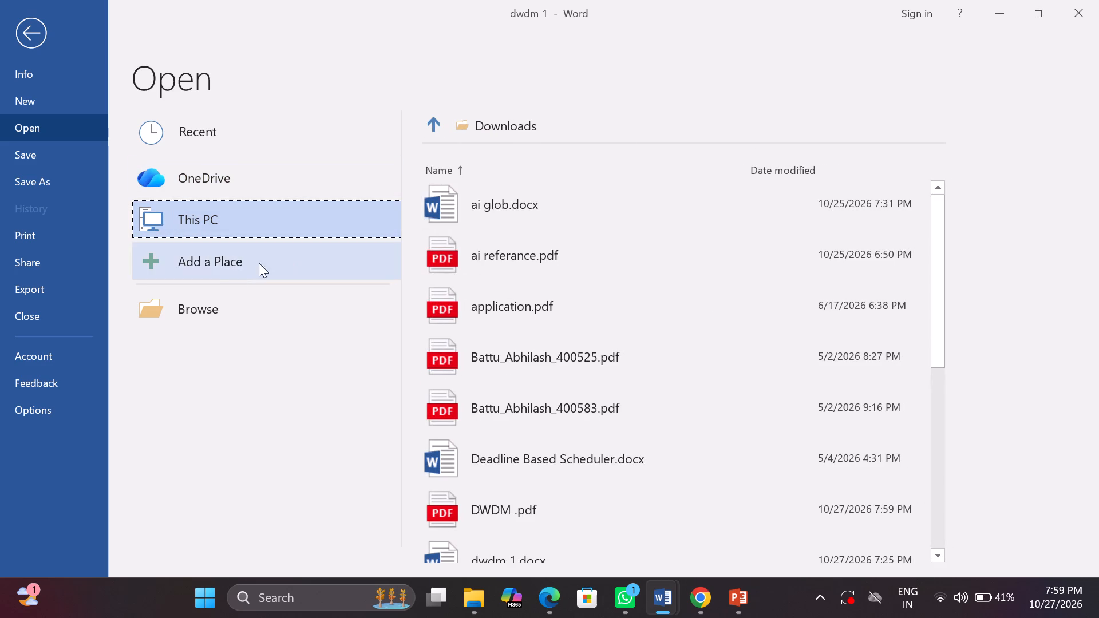
{"action": "left_click", "coordinate": [218, 274]}
{"action": "left_click", "coordinate": [201, 131]}
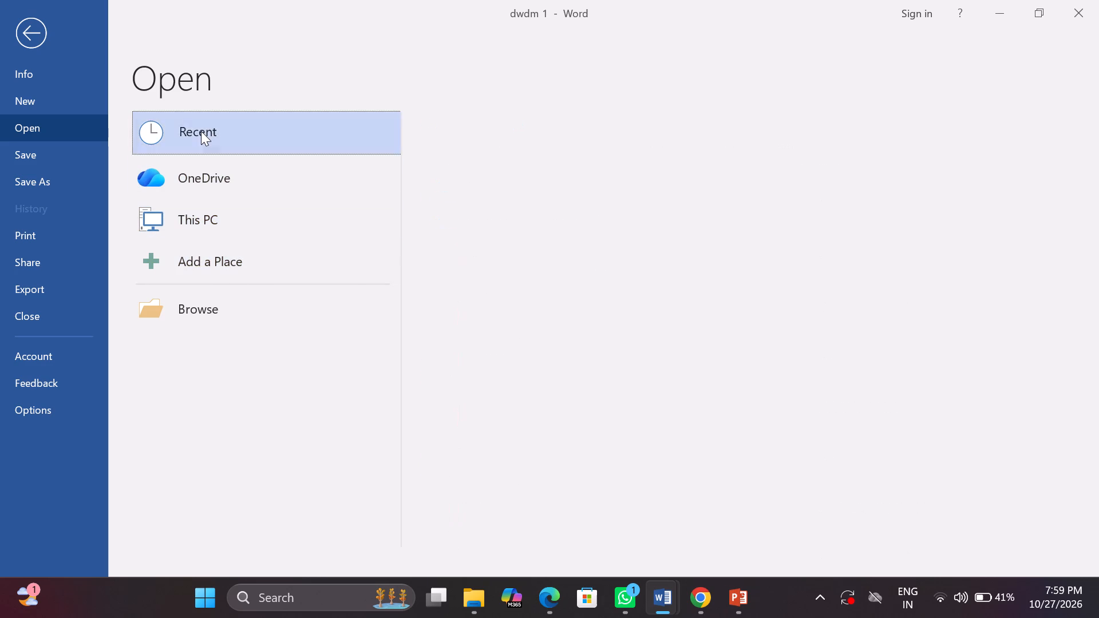
{"action": "left_click", "coordinate": [187, 173]}
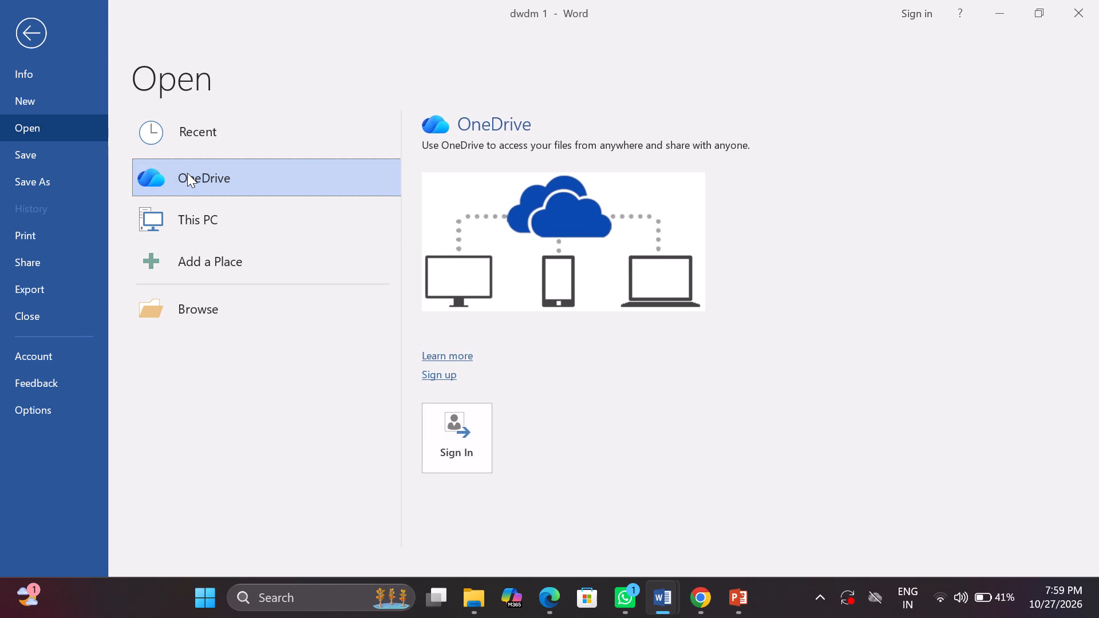
{"action": "left_click", "coordinate": [188, 223]}
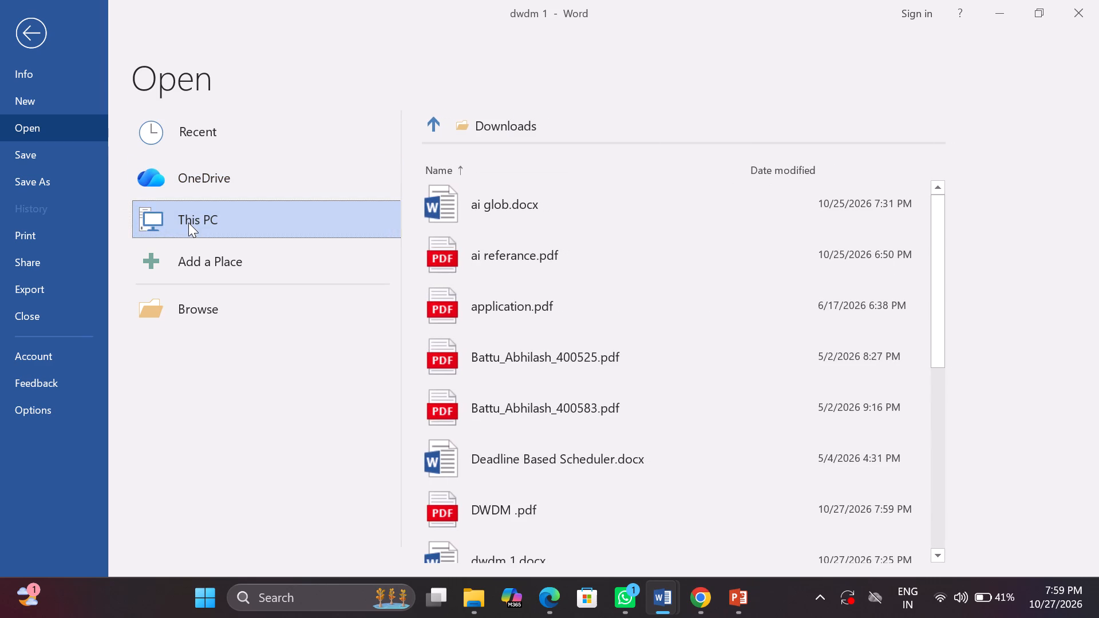
{"action": "left_click", "coordinate": [490, 125]}
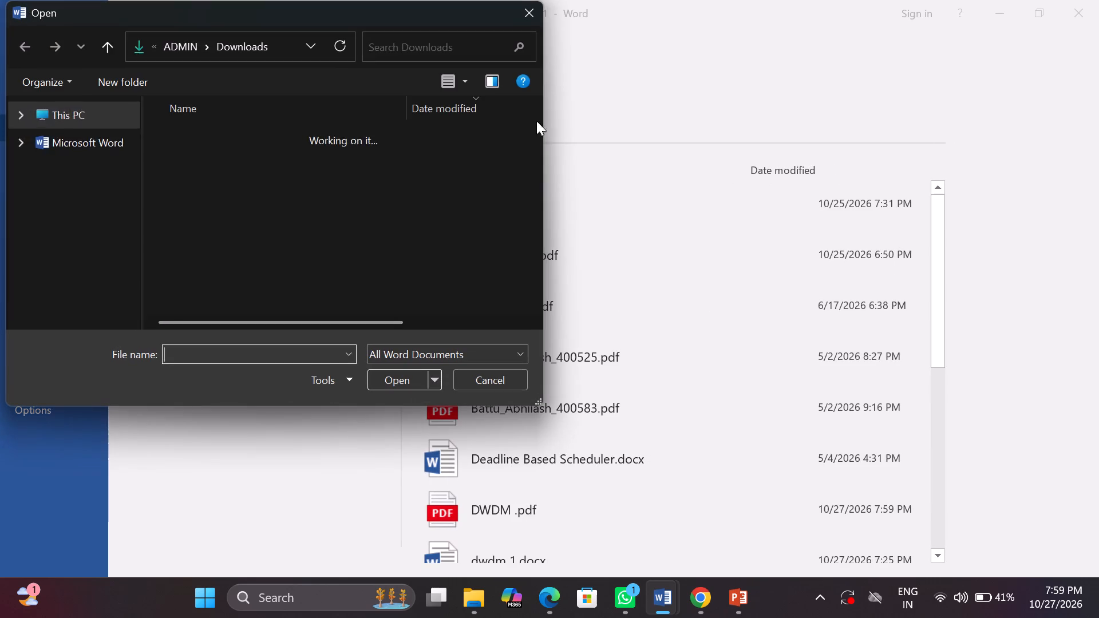
Open DWDM .pdf from Downloads as an editable Word document, accepting the PDF conversion and enabling editing.
{"action": "double_click", "coordinate": [256, 156]}
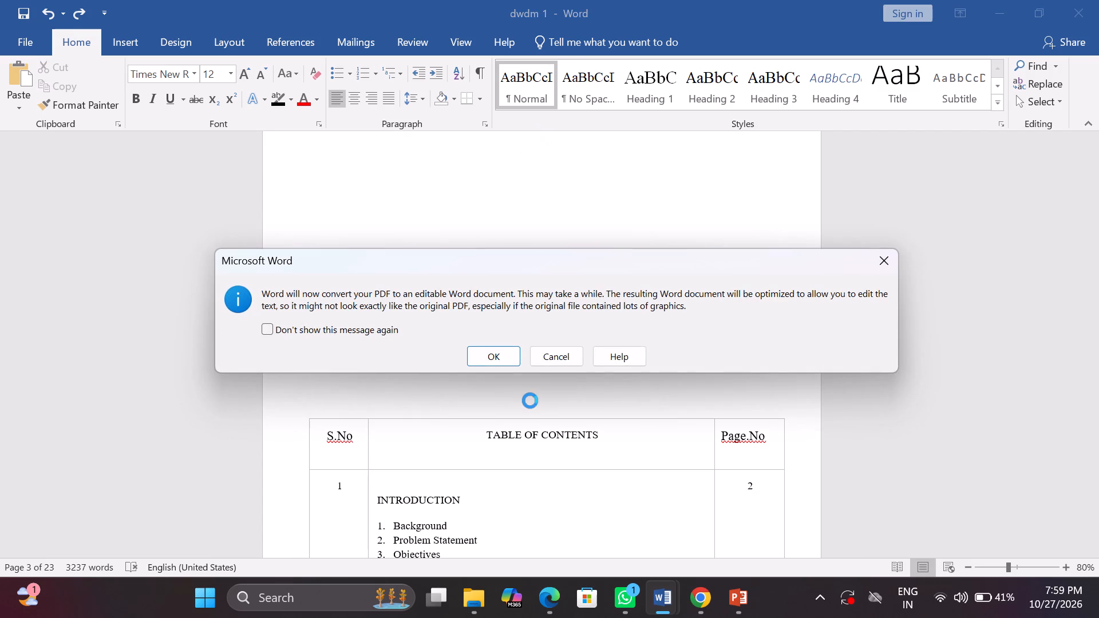
{"action": "left_click", "coordinate": [497, 349]}
{"action": "scroll", "coordinate": [584, 290], "scroll_direction": "up", "scroll_amount": 1}
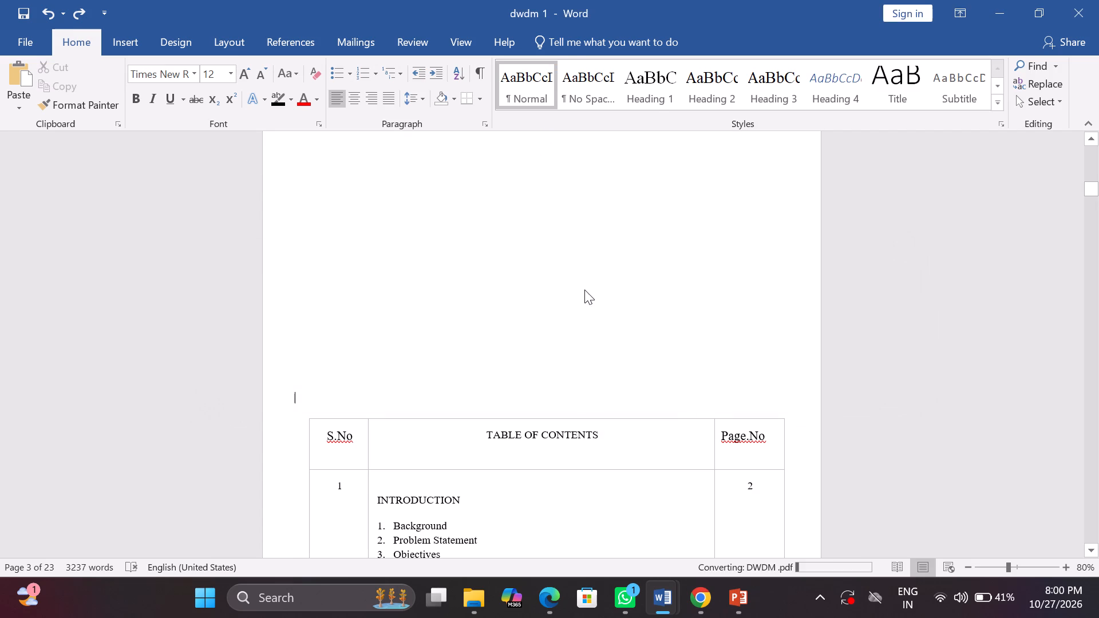
{"action": "scroll", "coordinate": [584, 290], "scroll_direction": "up", "scroll_amount": 2}
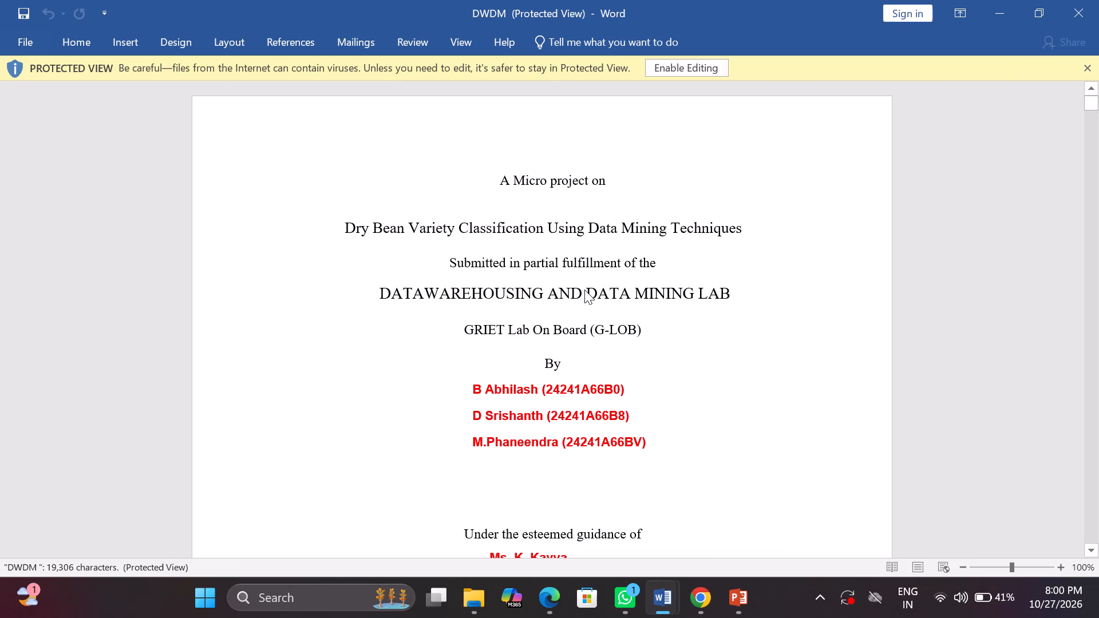
{"action": "scroll", "coordinate": [584, 290], "scroll_direction": "up", "scroll_amount": 1}
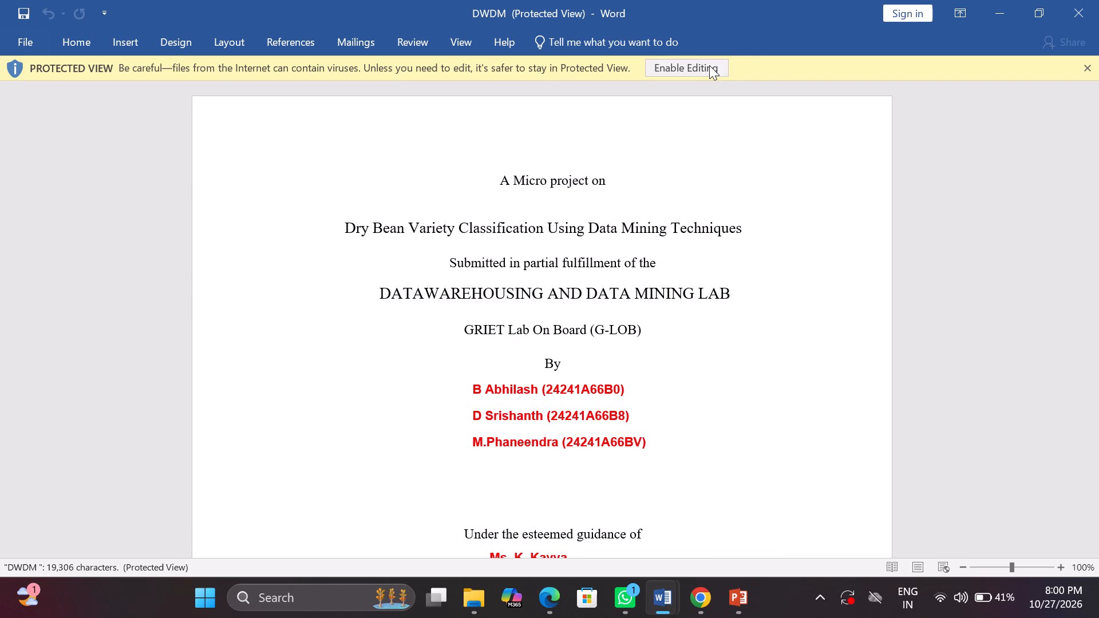
{"action": "left_click", "coordinate": [709, 65]}
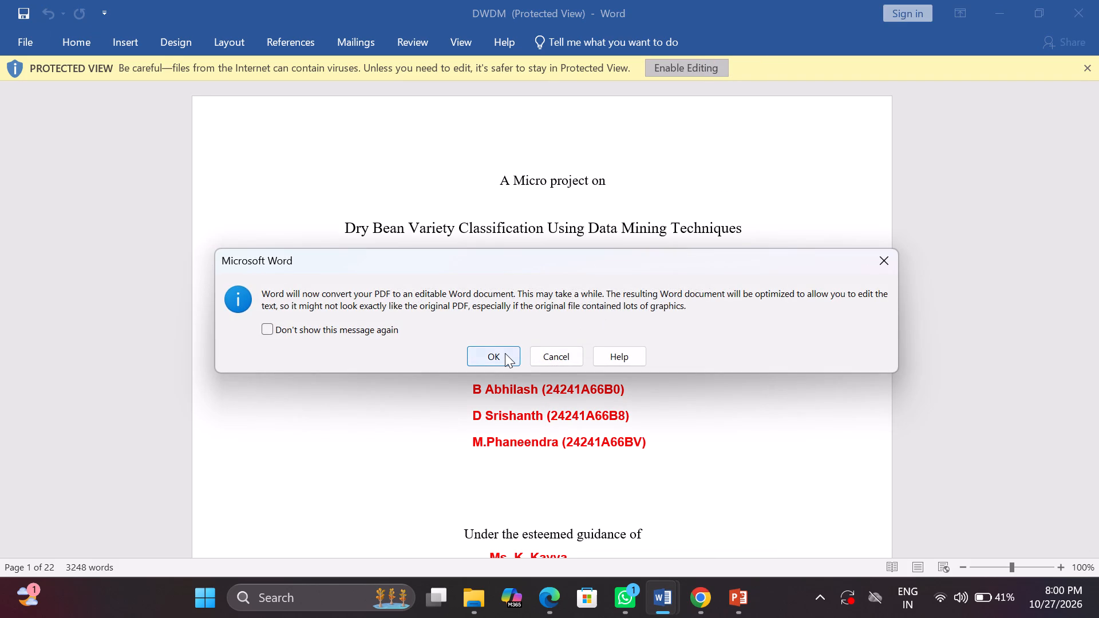
{"action": "left_click", "coordinate": [505, 353]}
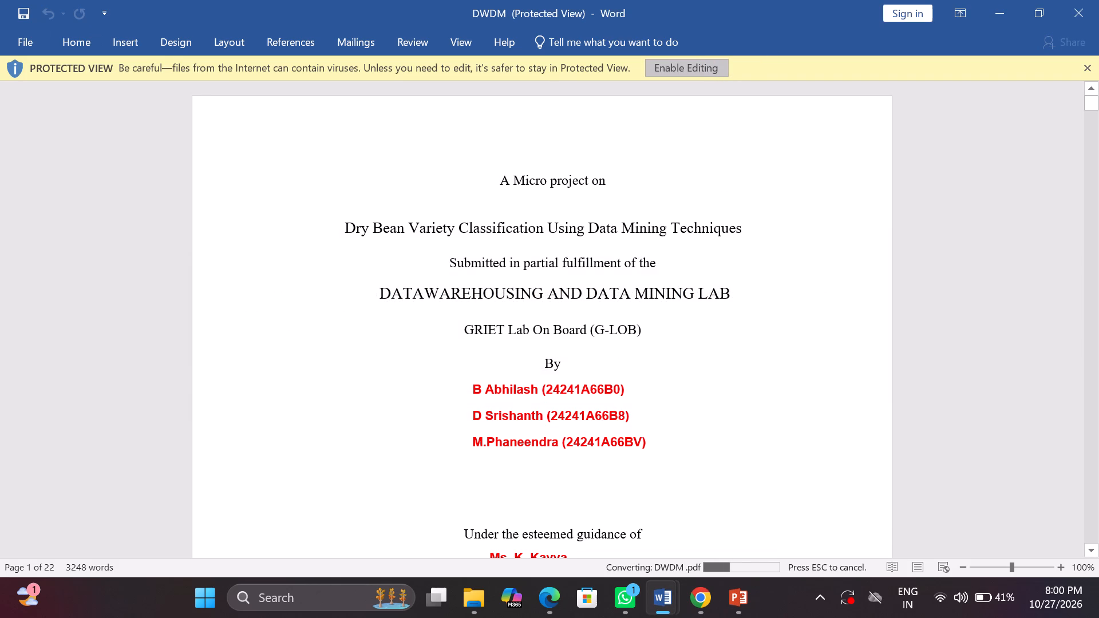
Colour the cover page title "Dry Bean Variety Classification Using Data Mining Techniques" red.
{"action": "left_click", "coordinate": [355, 227]}
{"action": "left_click_drag", "start_coordinate": [355, 227], "coordinate": [602, 183]}
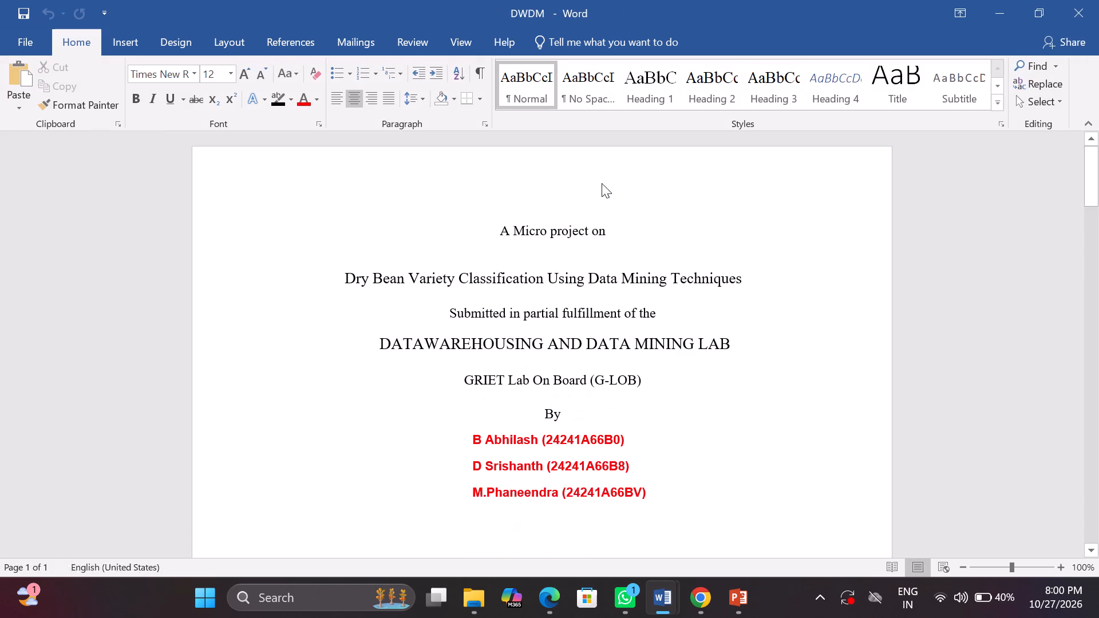
{"action": "left_click_drag", "start_coordinate": [602, 183], "coordinate": [741, 277]}
{"action": "left_click", "coordinate": [741, 277]}
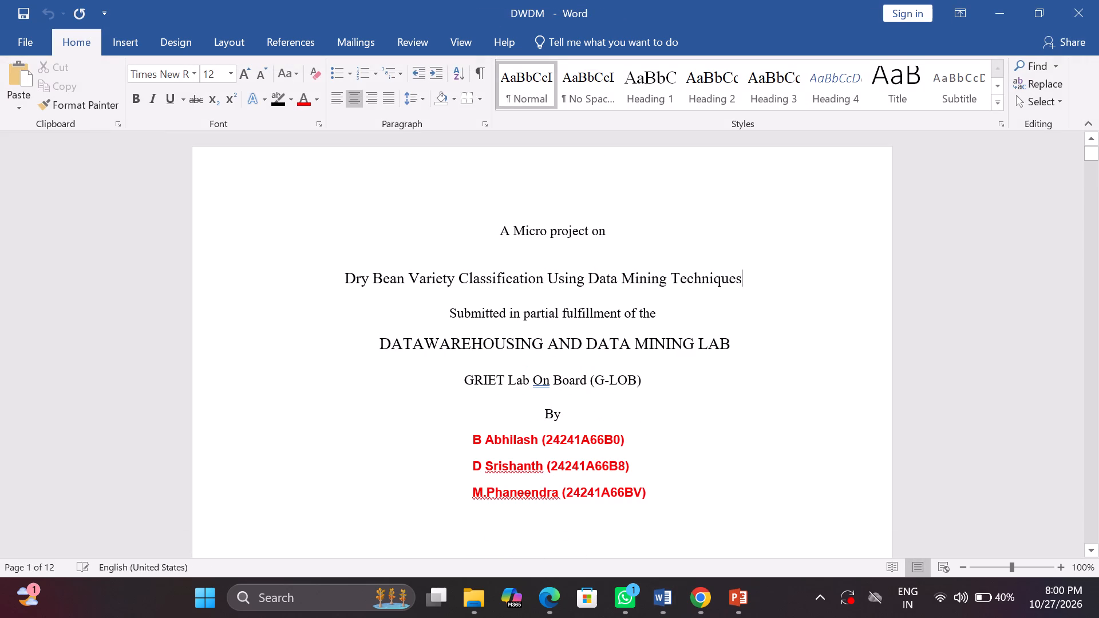
{"action": "left_click_drag", "start_coordinate": [741, 277], "coordinate": [367, 280]}
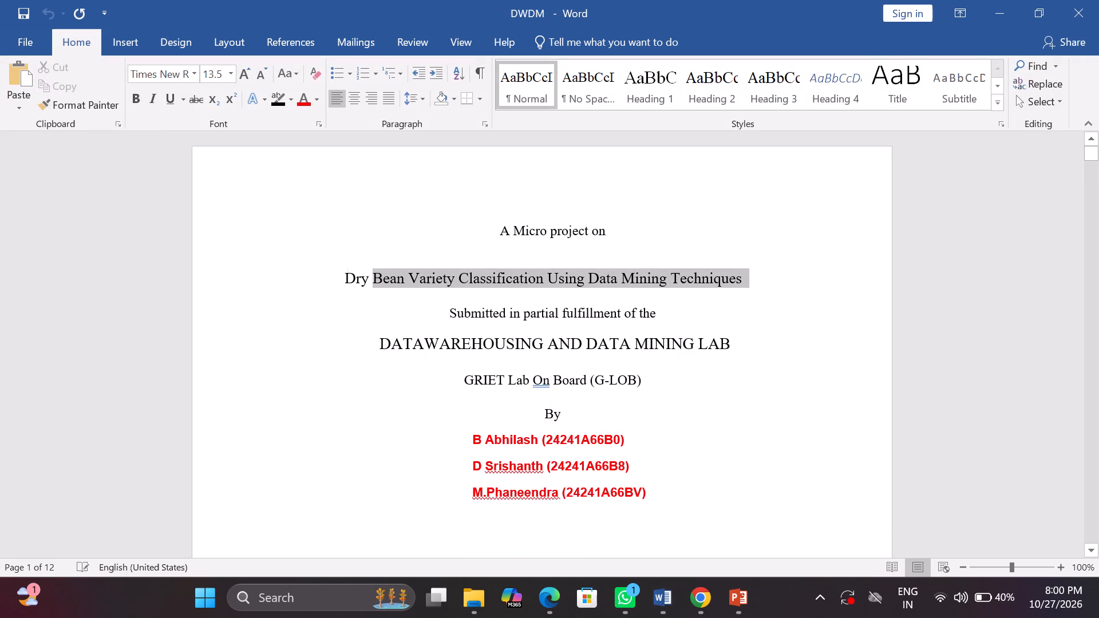
{"action": "left_click_drag", "start_coordinate": [367, 280], "coordinate": [347, 280]}
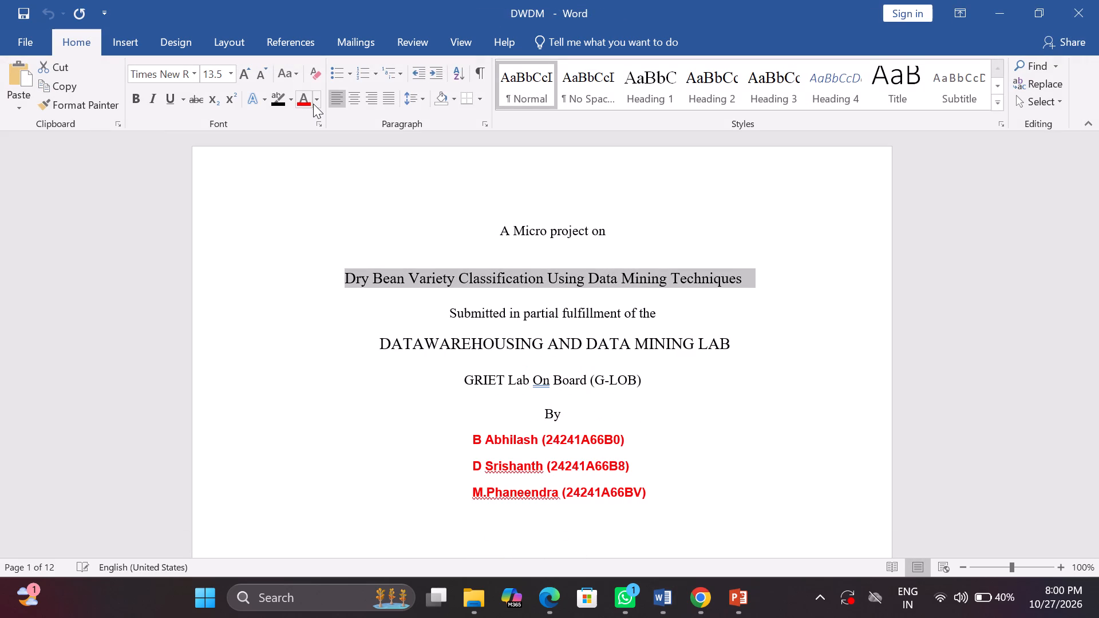
{"action": "left_click", "coordinate": [312, 104]}
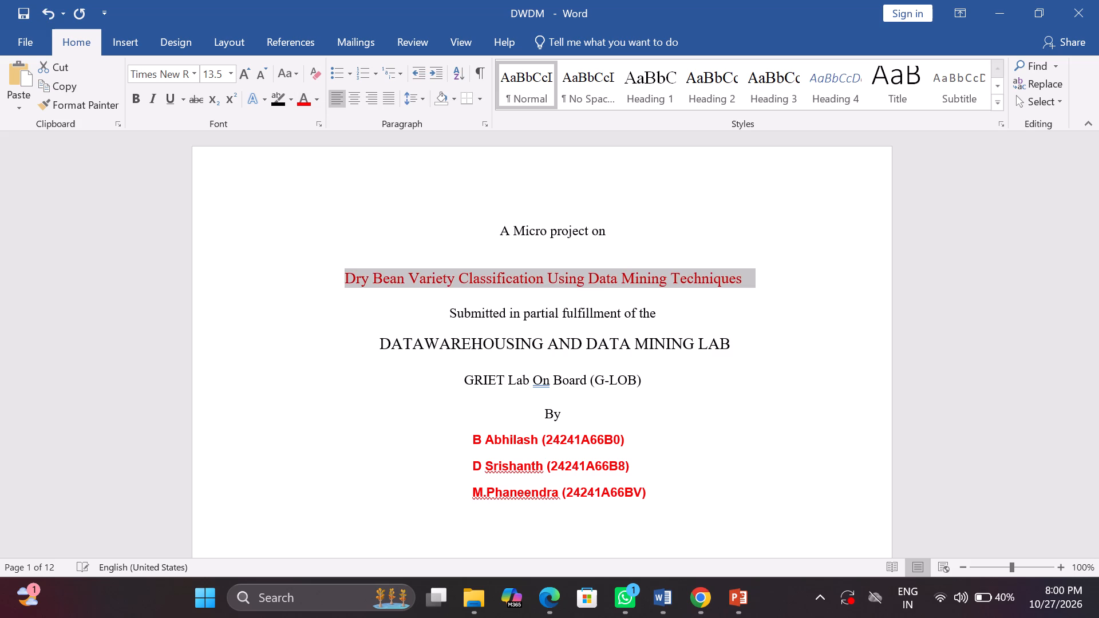
{"action": "left_click", "coordinate": [279, 267]}
Insert two spaces before the second guide's name on the cover page.
{"action": "scroll", "coordinate": [487, 328], "scroll_direction": "down", "scroll_amount": 1}
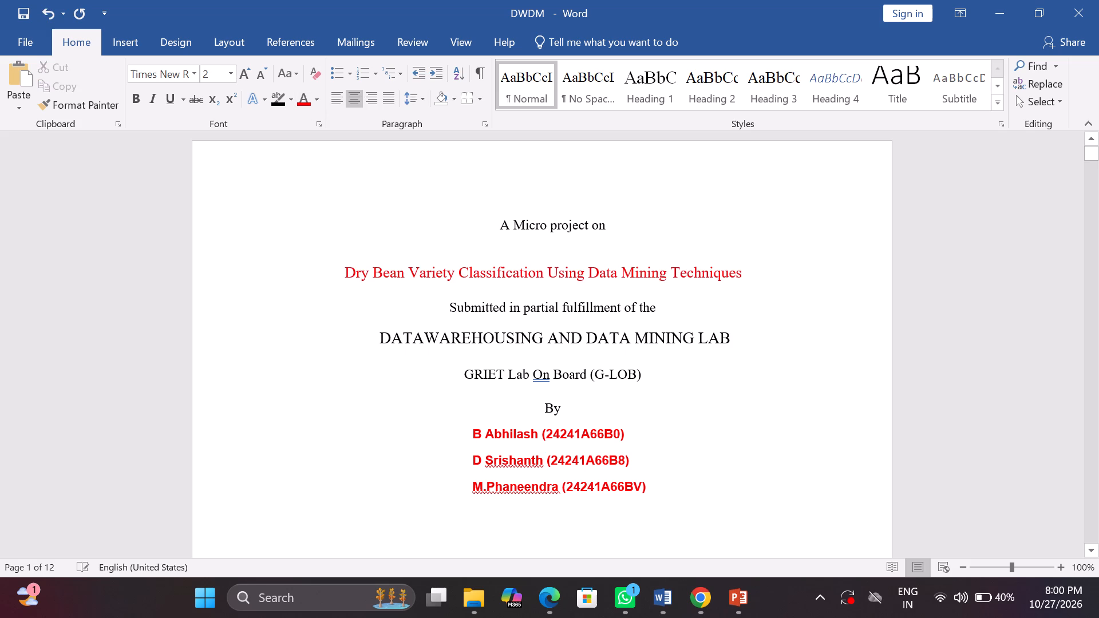
{"action": "scroll", "coordinate": [487, 328], "scroll_direction": "down", "scroll_amount": 2}
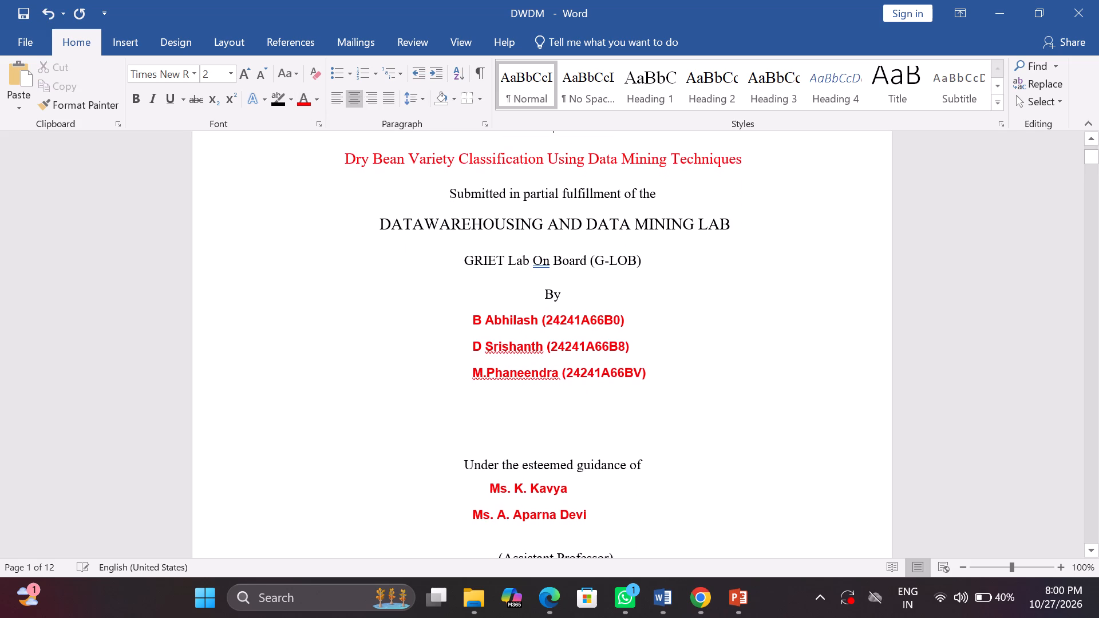
{"action": "scroll", "coordinate": [487, 328], "scroll_direction": "down", "scroll_amount": 1}
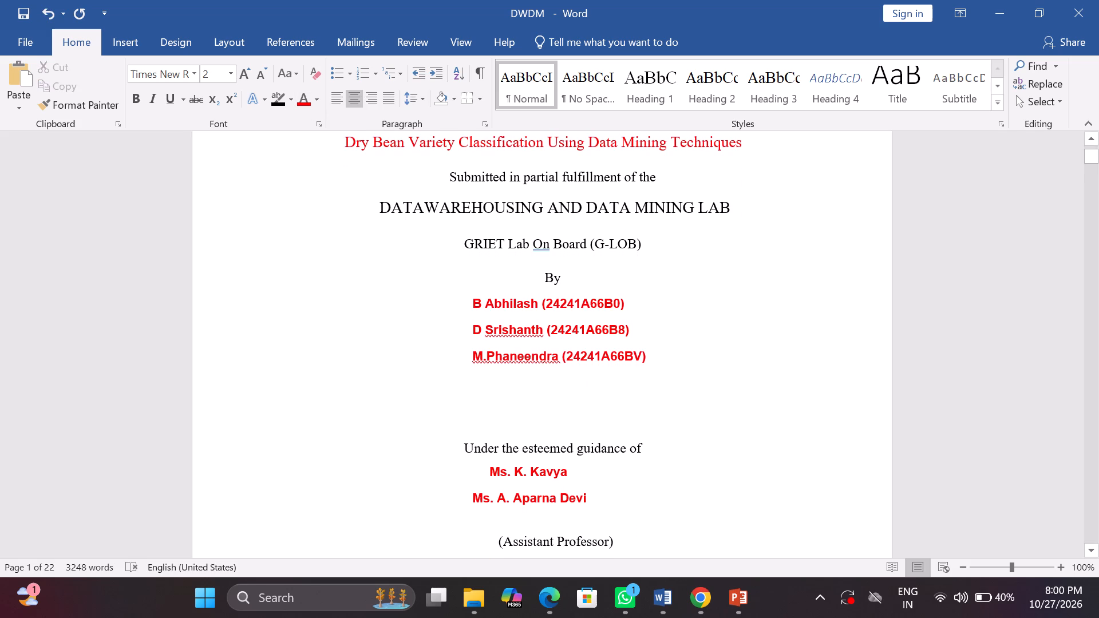
{"action": "scroll", "coordinate": [611, 327], "scroll_direction": "down", "scroll_amount": 1}
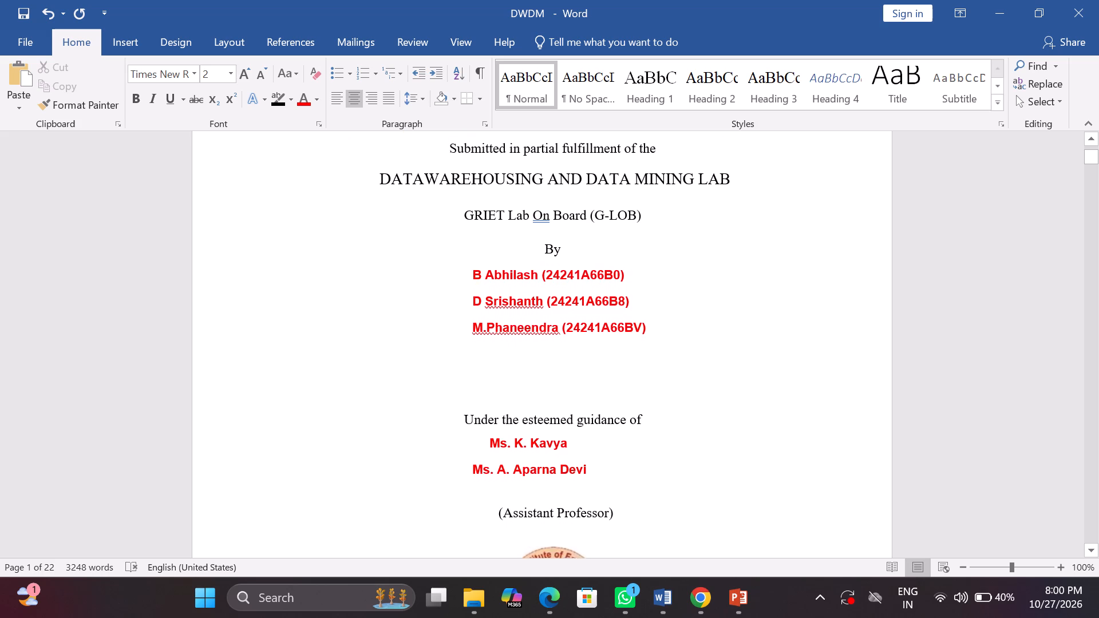
{"action": "scroll", "coordinate": [611, 327], "scroll_direction": "down", "scroll_amount": 1}
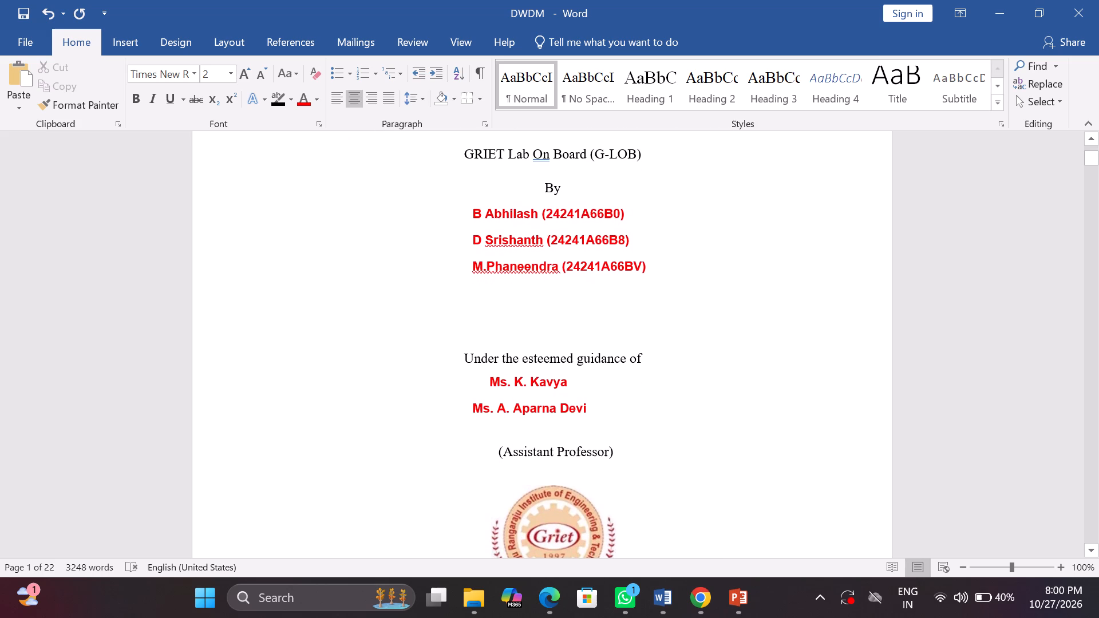
{"action": "left_click", "coordinate": [472, 409]}
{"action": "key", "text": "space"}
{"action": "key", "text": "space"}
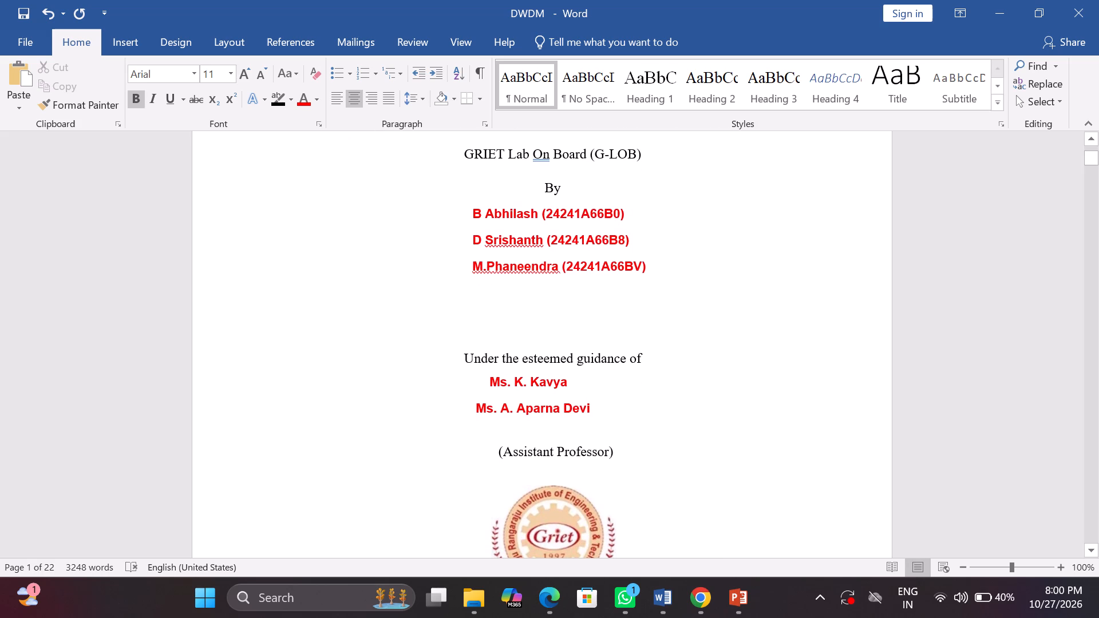
Remove the indent before "(Assistant Professor)" and put it back on its own centred line below the guides' names.
{"action": "left_click", "coordinate": [498, 450]}
{"action": "key", "text": "BackSpace"}
{"action": "key", "text": "BackSpace"}
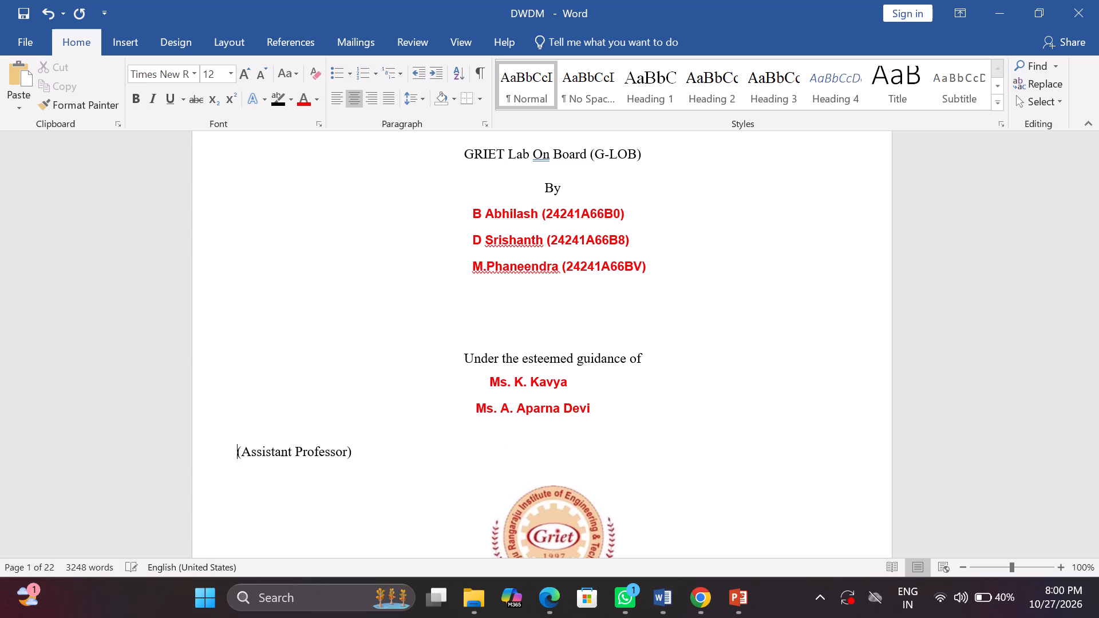
{"action": "key", "text": "BackSpace"}
{"action": "key", "text": "BackSpace"}
{"action": "key", "text": "BackSpace"}
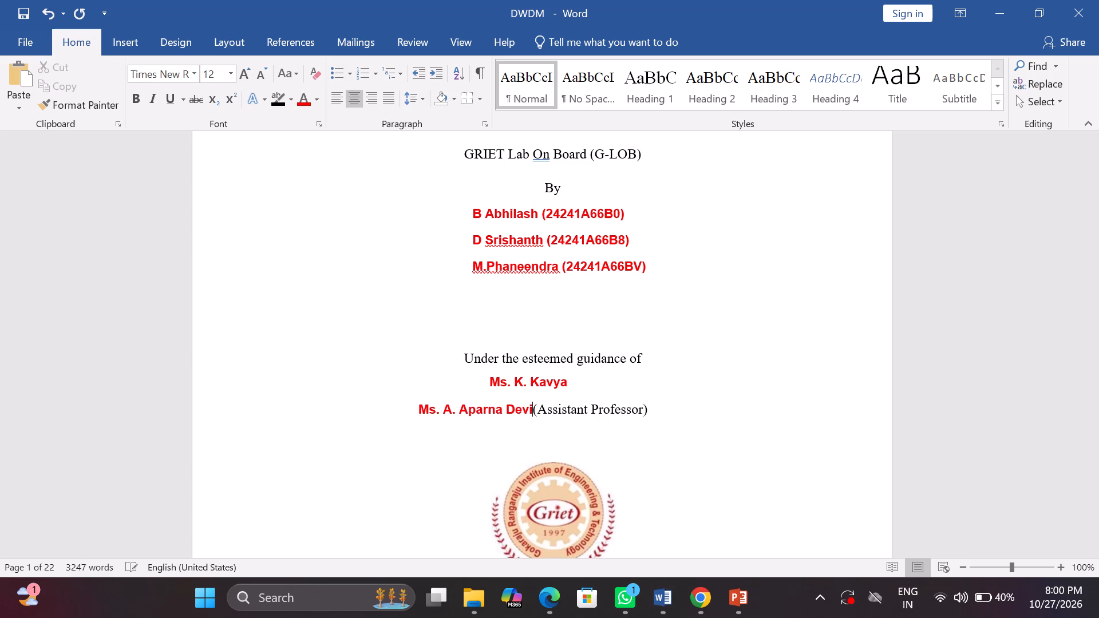
{"action": "key", "text": "Return"}
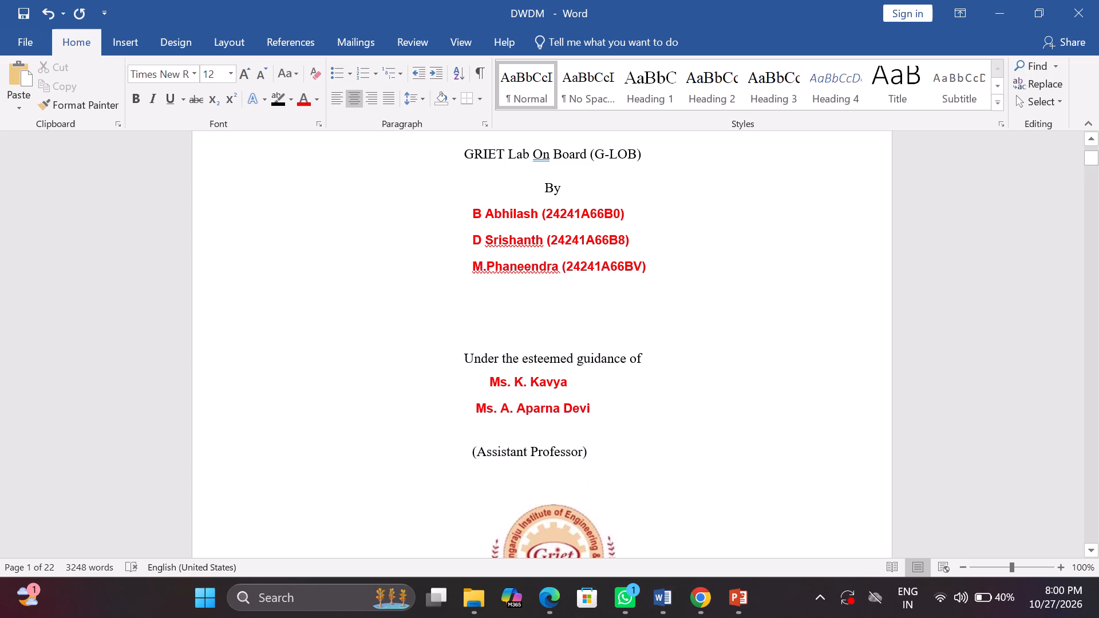
Colour the "(Assistant Professor)" line on the cover page red.
{"action": "left_click", "coordinate": [588, 453]}
{"action": "left_click_drag", "start_coordinate": [588, 453], "coordinate": [575, 454]}
{"action": "left_click_drag", "start_coordinate": [575, 454], "coordinate": [453, 445]}
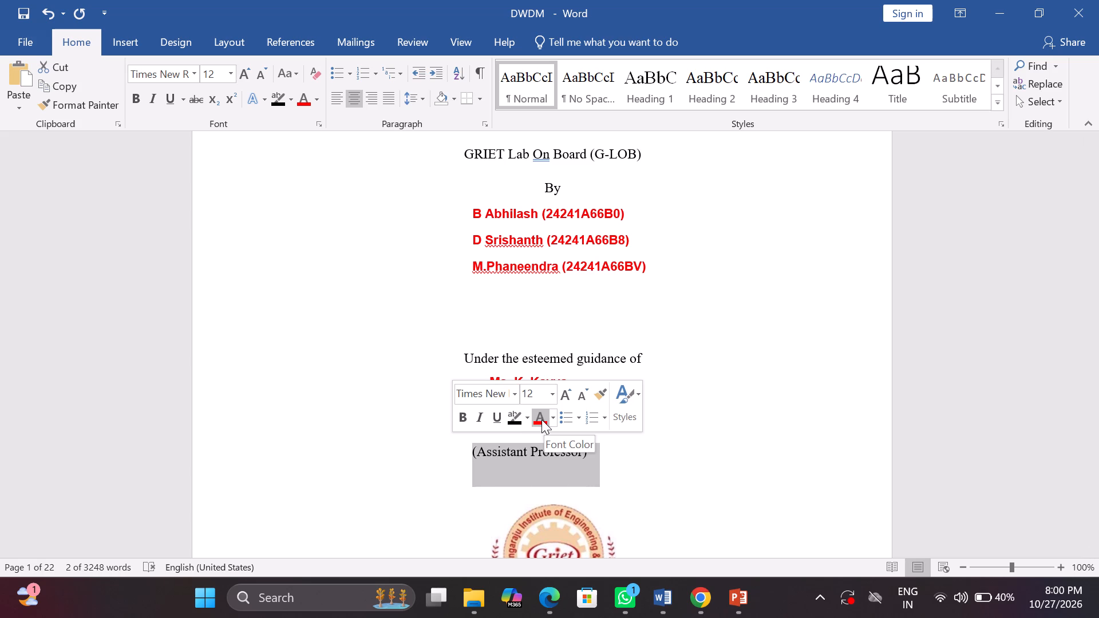
{"action": "left_click", "coordinate": [541, 419]}
{"action": "left_click", "coordinate": [666, 488]}
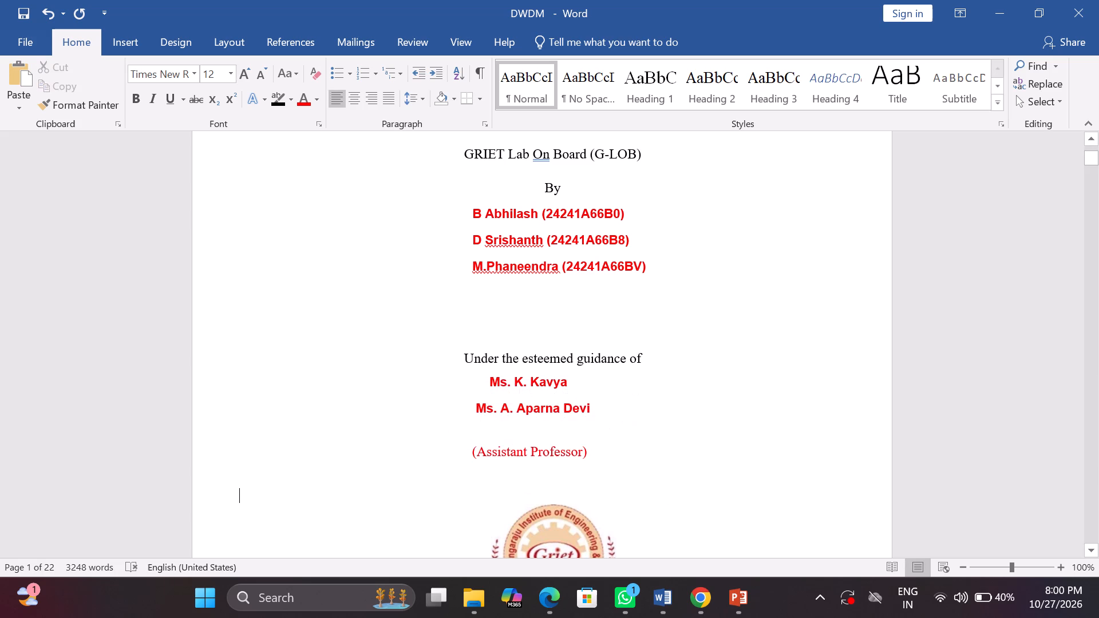
Change "(Assistant Professor)" to the plural "(Assistant Professors)".
{"action": "left_click", "coordinate": [583, 453]}
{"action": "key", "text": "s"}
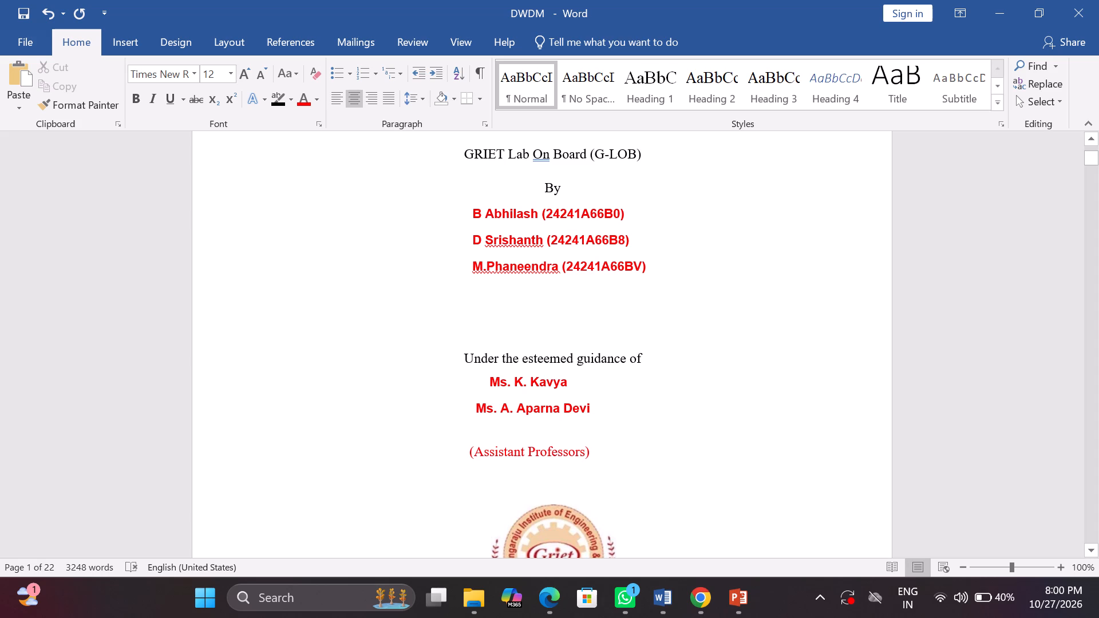
Shift the "Under the esteemed guidance of" line by reducing its indent and inserting five spaces before it.
{"action": "scroll", "coordinate": [619, 443], "scroll_direction": "down", "scroll_amount": 2}
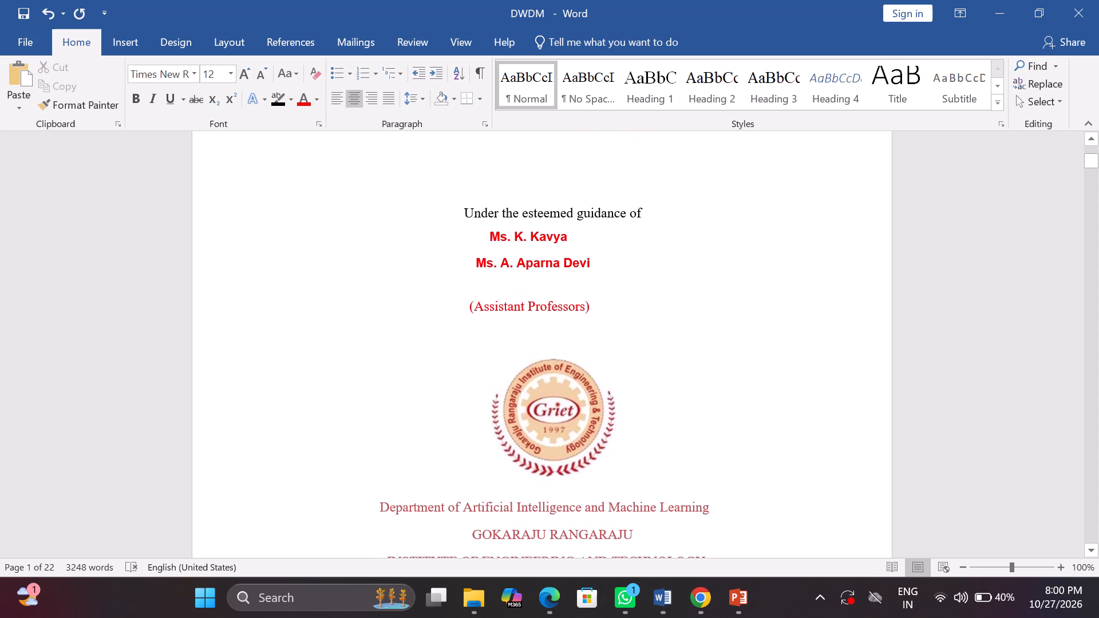
{"action": "left_click", "coordinate": [464, 211]}
{"action": "key", "text": "BackSpace"}
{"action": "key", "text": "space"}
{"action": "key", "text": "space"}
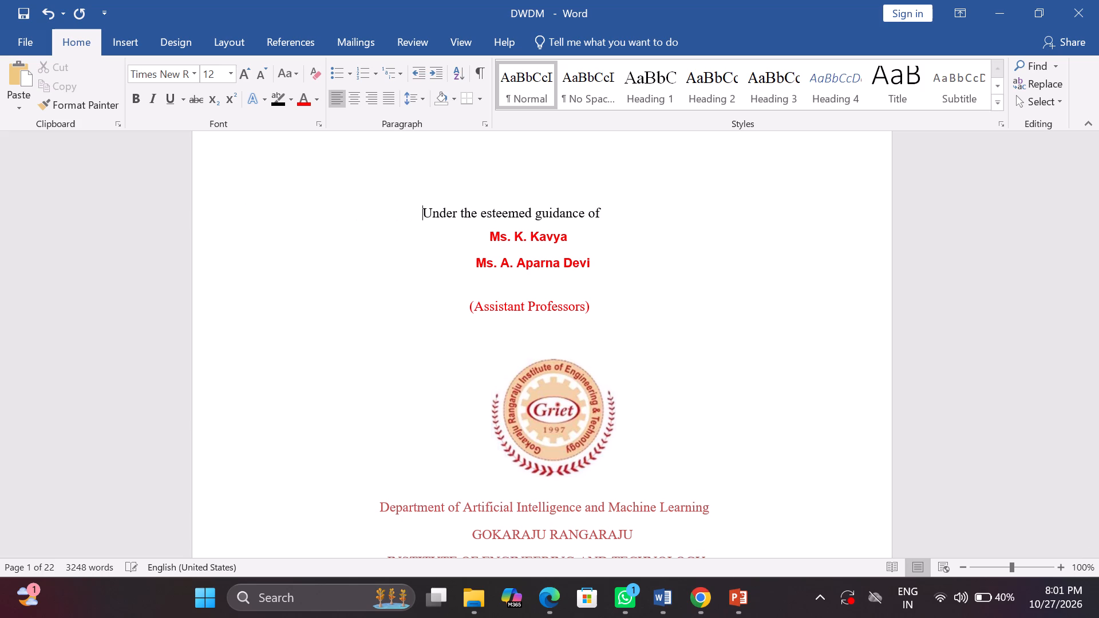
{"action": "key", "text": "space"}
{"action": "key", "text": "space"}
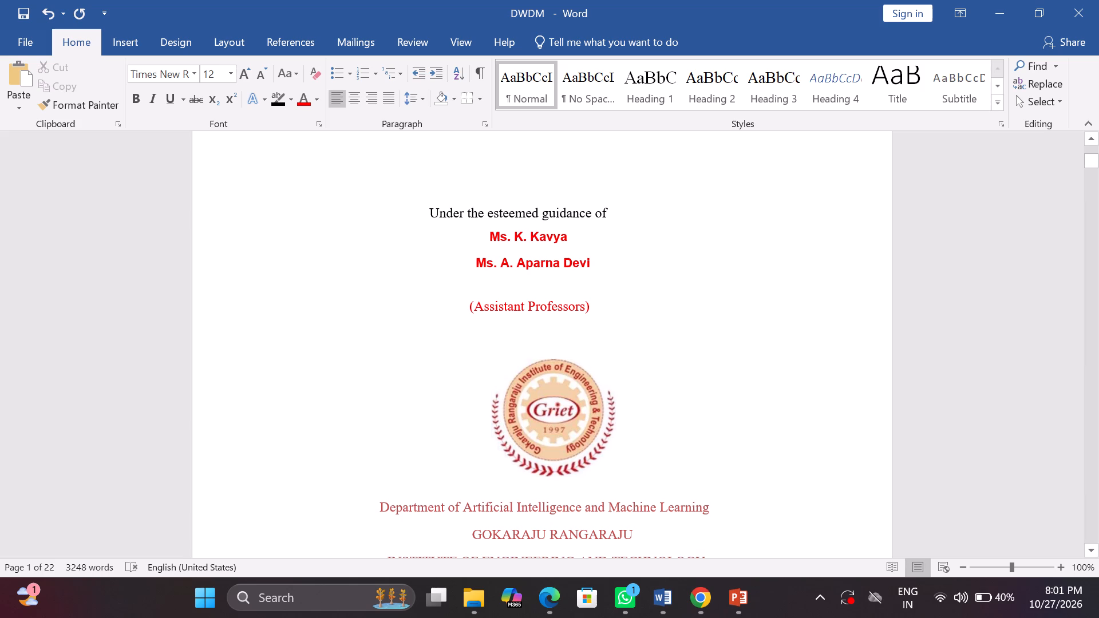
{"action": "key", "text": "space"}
Review the layout of the cover page and the certificate page that follows it.
{"action": "scroll", "coordinate": [538, 213], "scroll_direction": "down", "scroll_amount": 1}
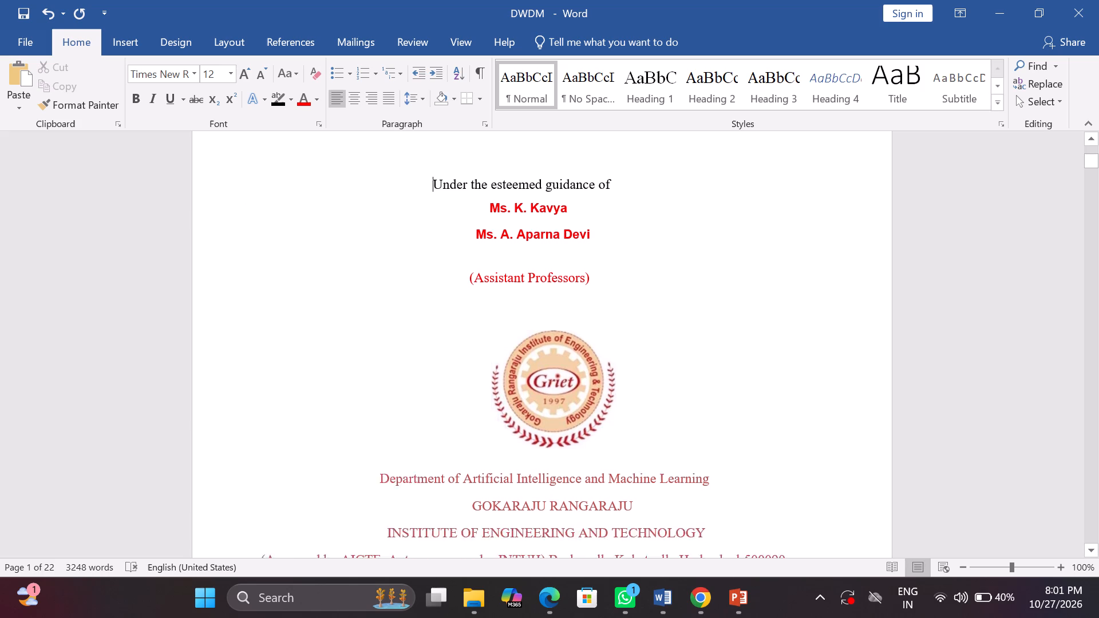
{"action": "scroll", "coordinate": [538, 213], "scroll_direction": "down", "scroll_amount": 6}
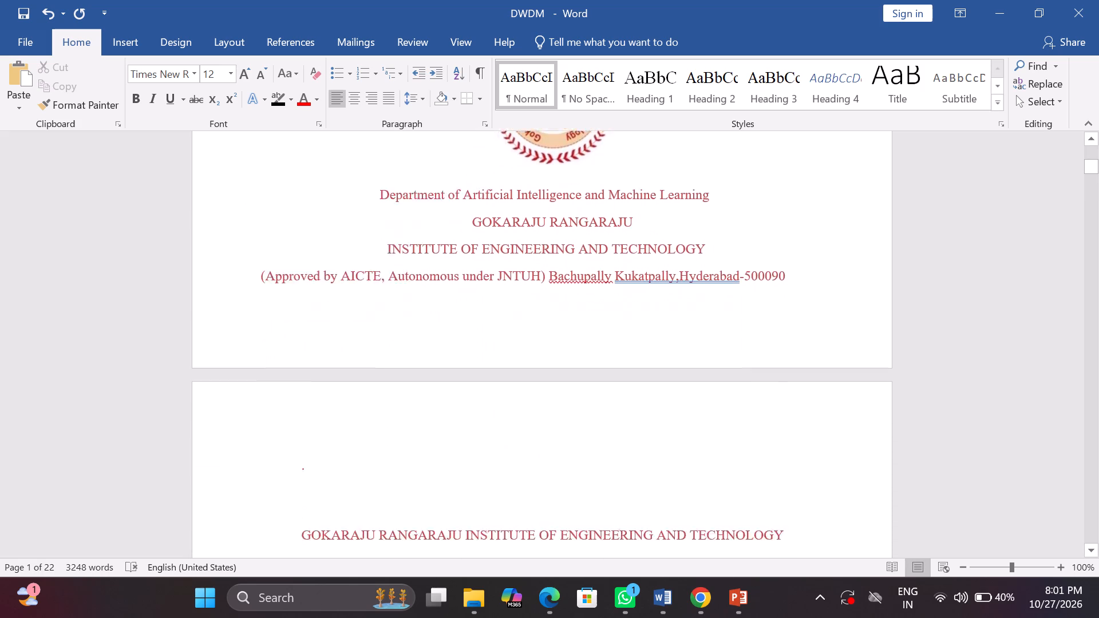
{"action": "scroll", "coordinate": [538, 213], "scroll_direction": "down", "scroll_amount": 1}
{"action": "scroll", "coordinate": [538, 213], "scroll_direction": "up", "scroll_amount": 3}
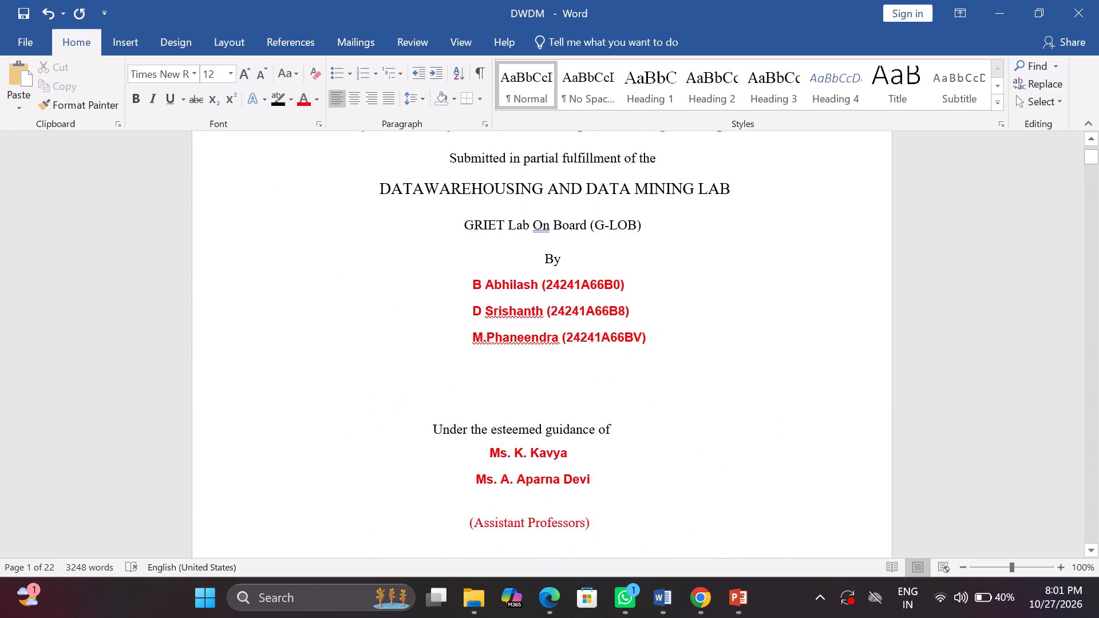
{"action": "scroll", "coordinate": [538, 213], "scroll_direction": "up", "scroll_amount": 5}
{"action": "scroll", "coordinate": [538, 213], "scroll_direction": "down", "scroll_amount": 4}
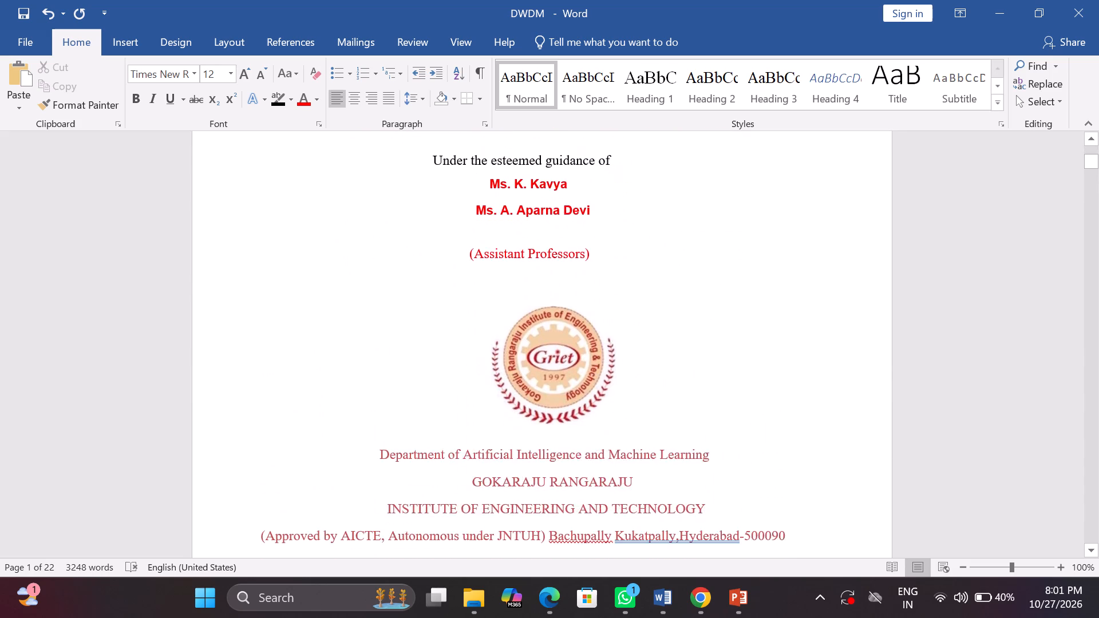
{"action": "scroll", "coordinate": [538, 213], "scroll_direction": "down", "scroll_amount": 5}
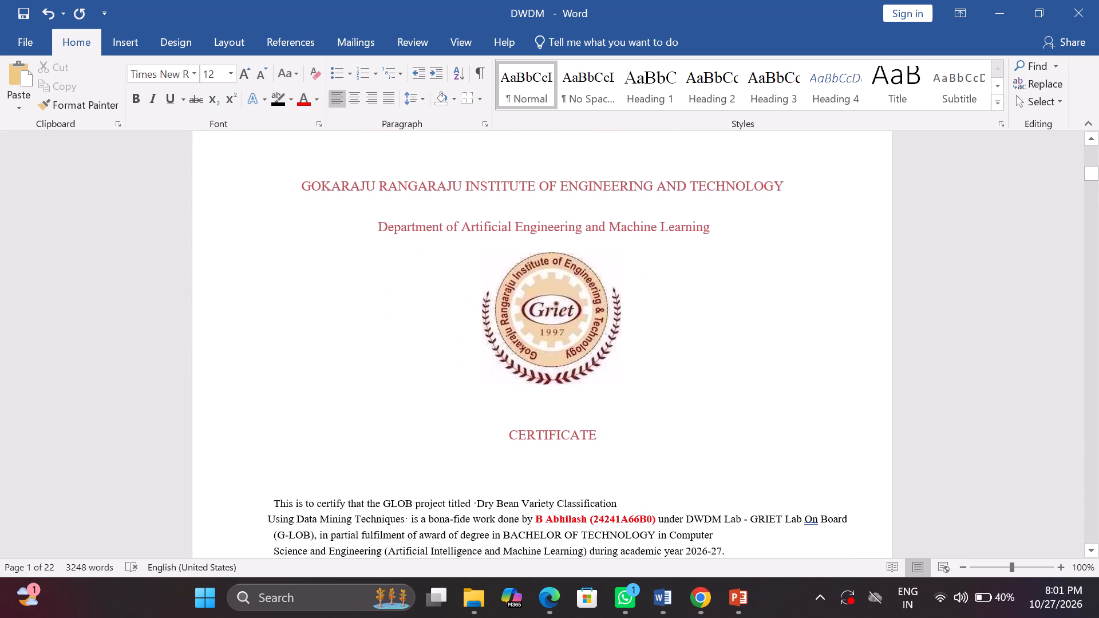
Examine the certificate page's student details and compare them with the students listed on the cover page.
{"action": "scroll", "coordinate": [538, 213], "scroll_direction": "down", "scroll_amount": 4}
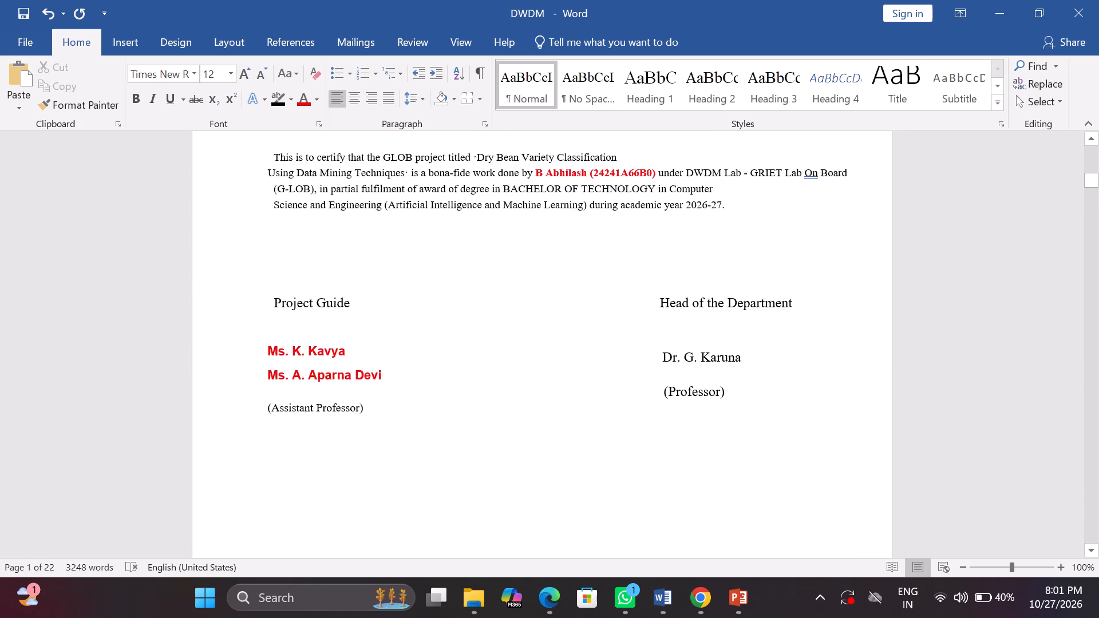
{"action": "scroll", "coordinate": [538, 213], "scroll_direction": "down", "scroll_amount": 3}
{"action": "scroll", "coordinate": [538, 213], "scroll_direction": "up", "scroll_amount": 1}
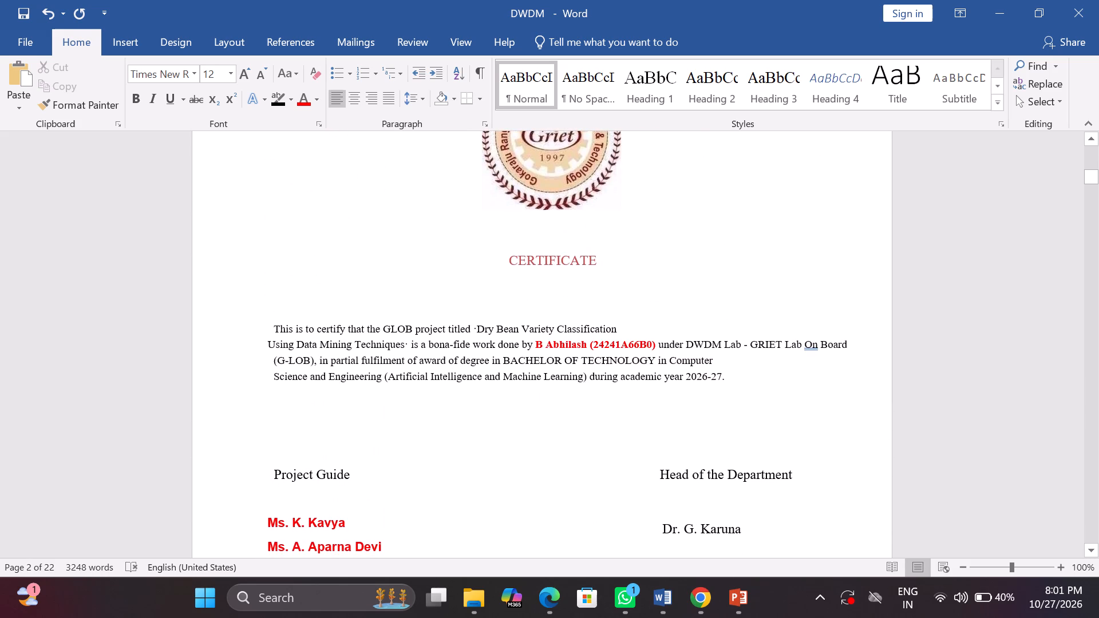
{"action": "scroll", "coordinate": [625, 301], "scroll_direction": "up", "scroll_amount": 3}
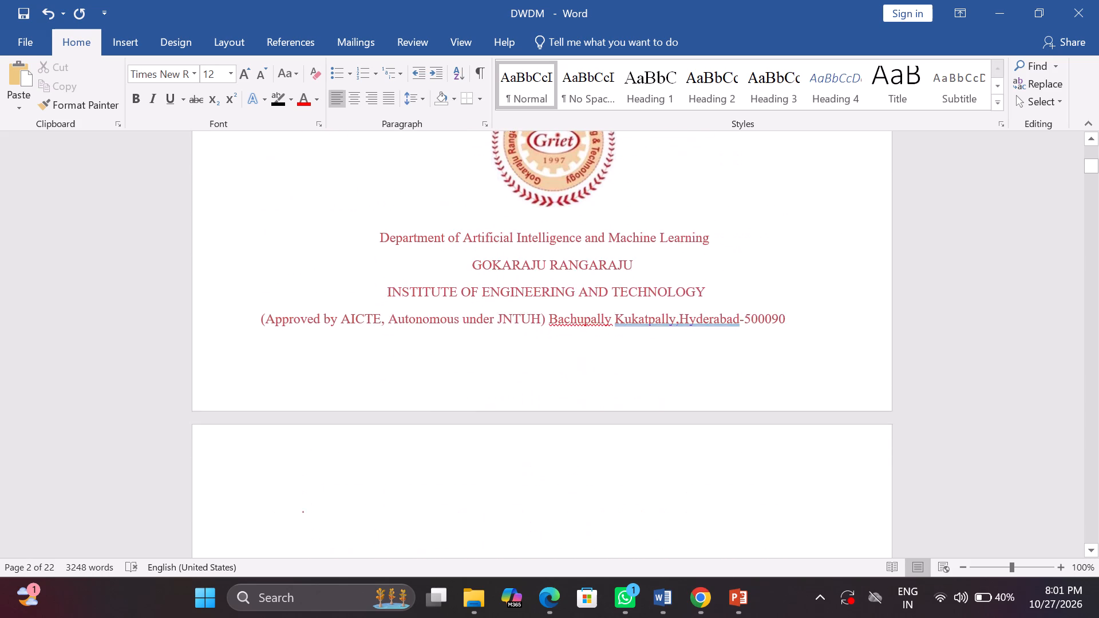
{"action": "scroll", "coordinate": [625, 301], "scroll_direction": "up", "scroll_amount": 4}
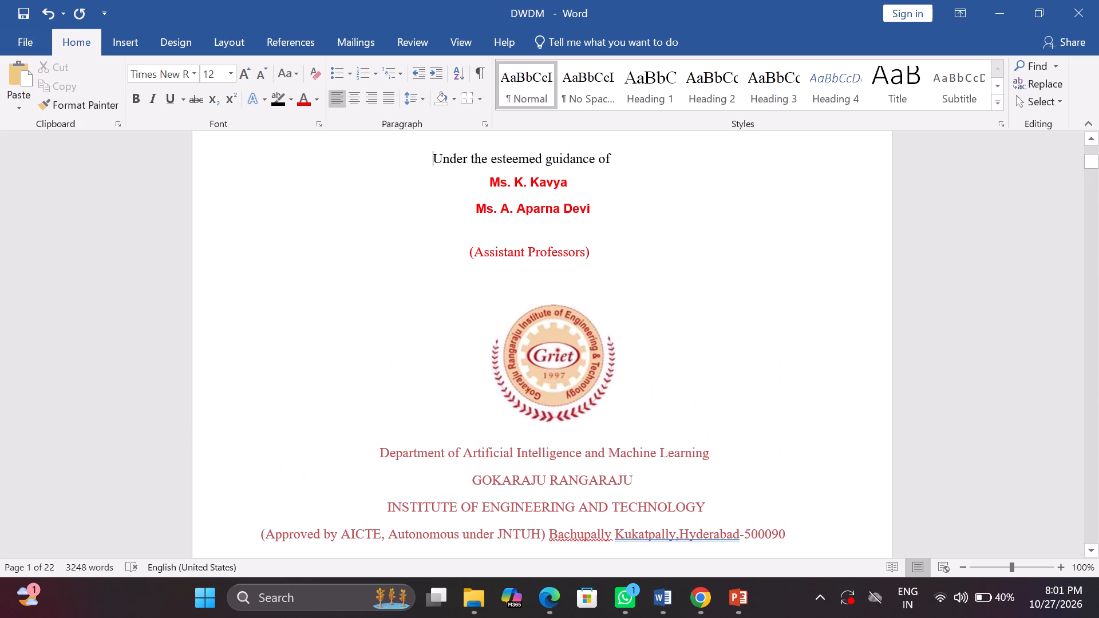
{"action": "scroll", "coordinate": [619, 272], "scroll_direction": "up", "scroll_amount": 2}
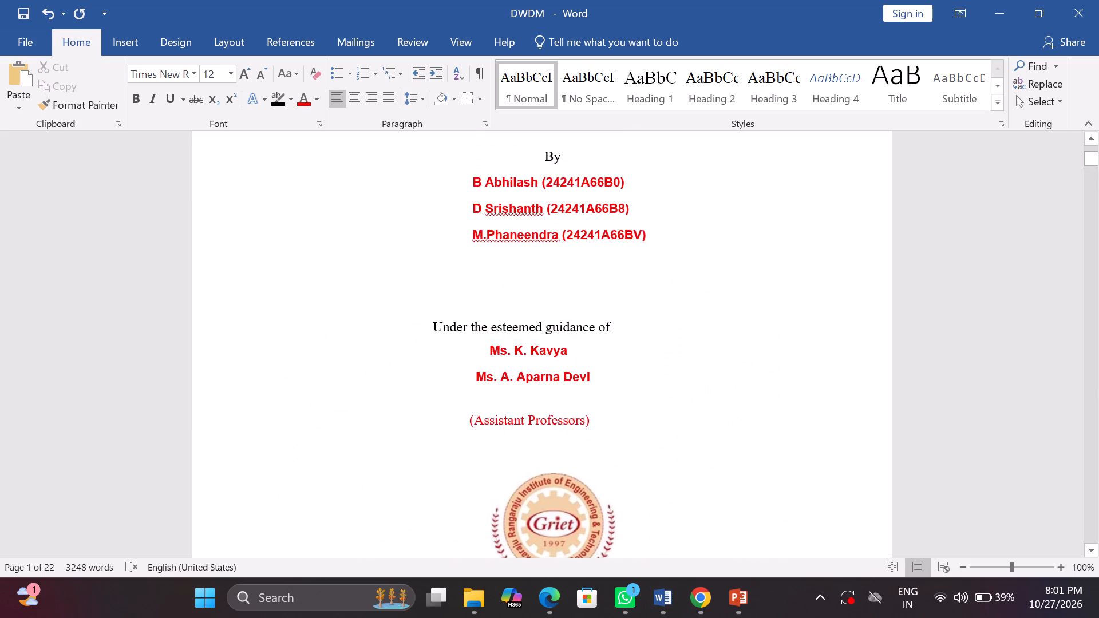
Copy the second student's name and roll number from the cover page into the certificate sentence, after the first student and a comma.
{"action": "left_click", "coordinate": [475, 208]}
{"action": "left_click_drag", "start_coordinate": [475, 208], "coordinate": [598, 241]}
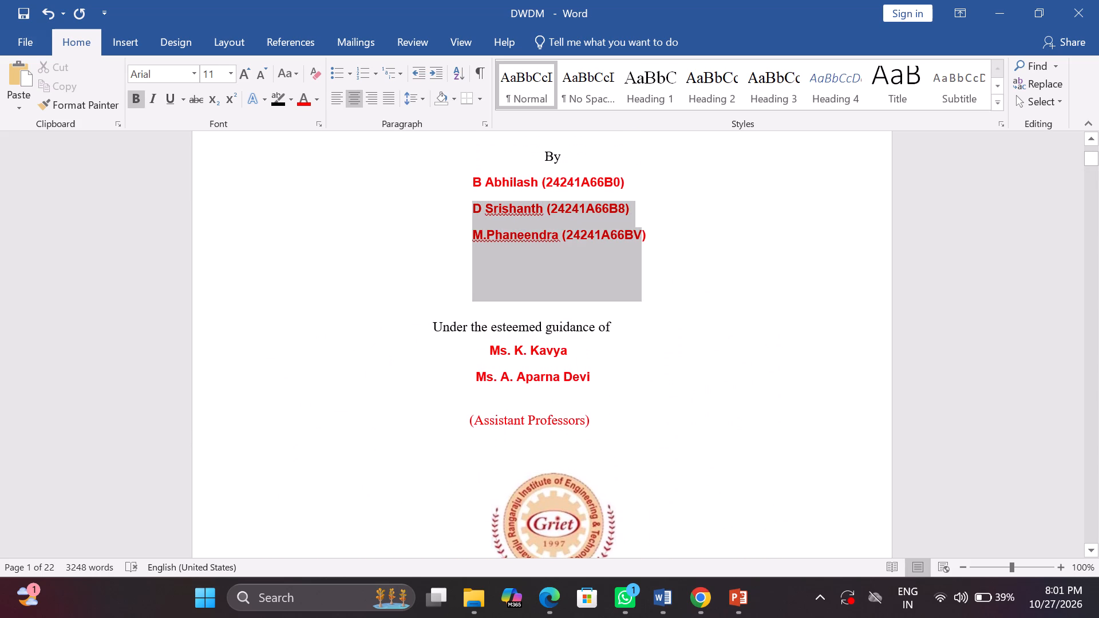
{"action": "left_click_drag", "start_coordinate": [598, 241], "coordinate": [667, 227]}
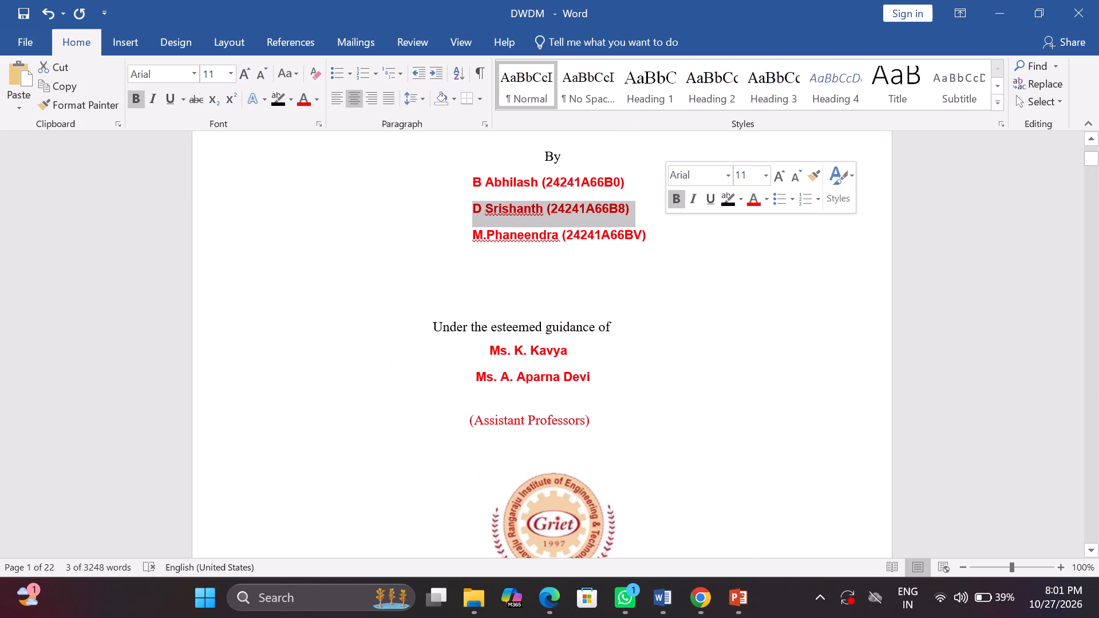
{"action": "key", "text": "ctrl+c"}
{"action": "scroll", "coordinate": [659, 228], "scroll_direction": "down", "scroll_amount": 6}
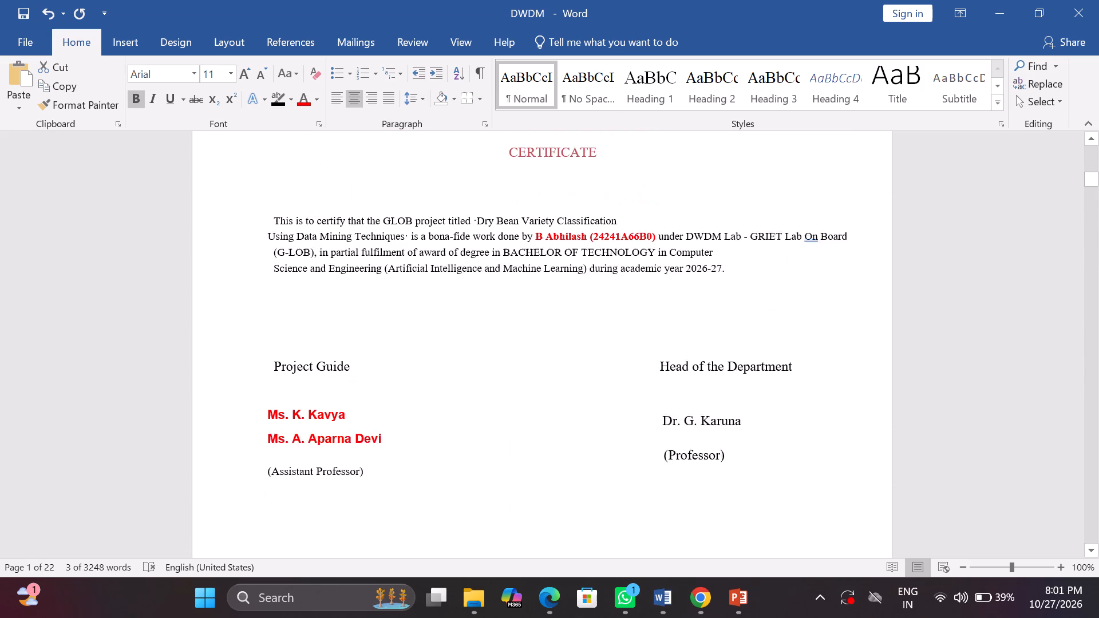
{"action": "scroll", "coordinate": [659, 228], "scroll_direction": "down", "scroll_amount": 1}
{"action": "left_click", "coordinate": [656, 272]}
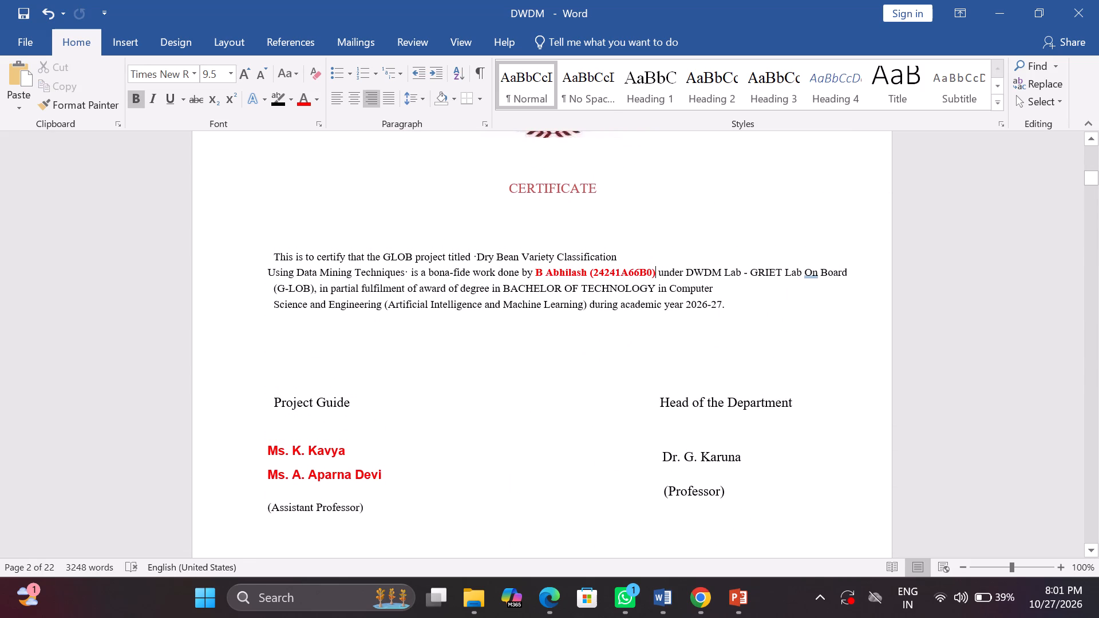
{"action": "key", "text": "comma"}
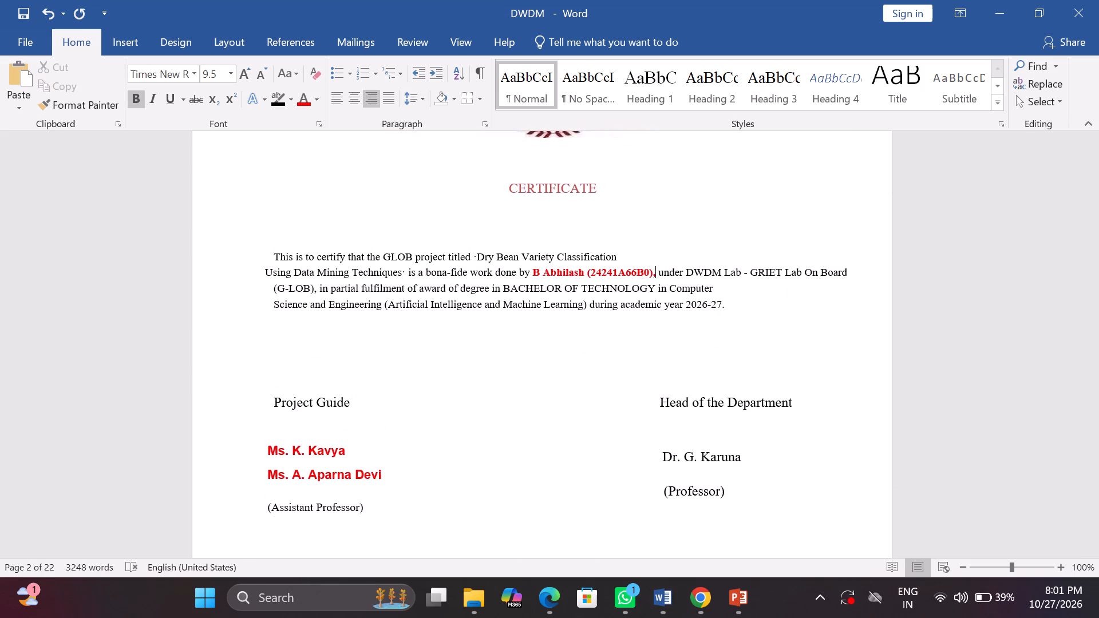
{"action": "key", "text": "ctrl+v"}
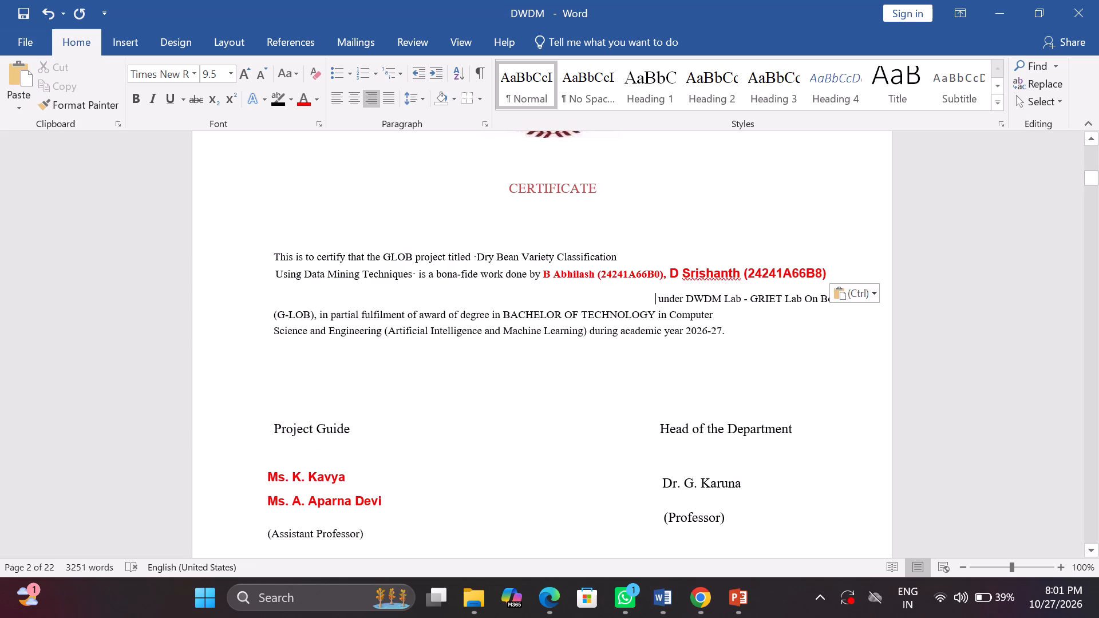
Delete the pasted student entry and the first student's roll number from the certificate sentence, keeping only the first student's name.
{"action": "left_click", "coordinate": [663, 271]}
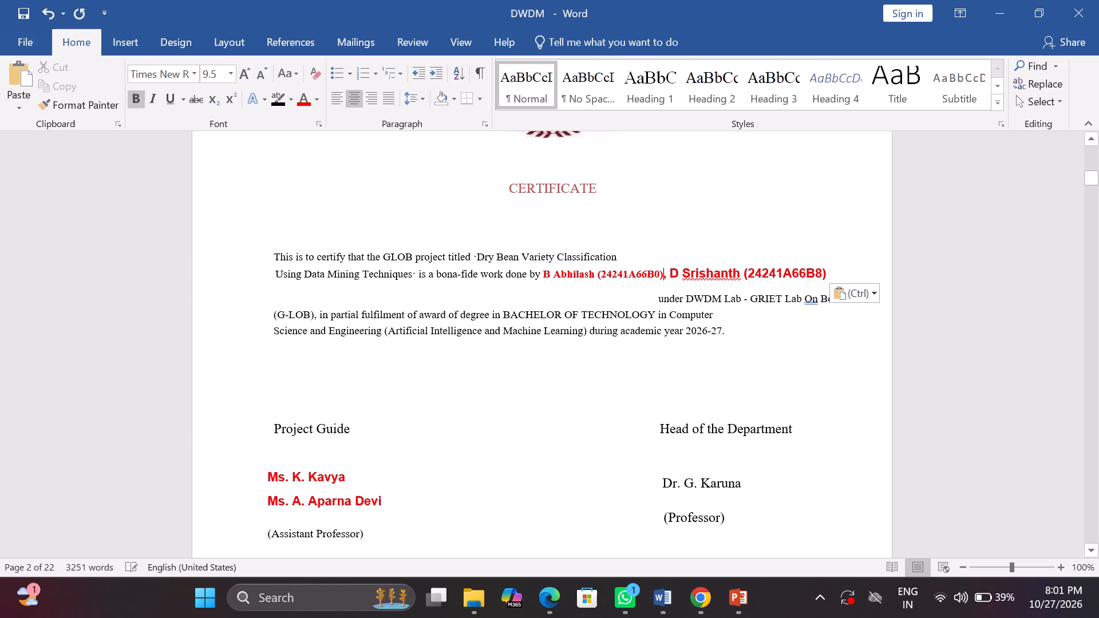
{"action": "key", "text": "BackSpace"}
{"action": "key", "text": "BackSpace"}
{"action": "key", "text": "BackSpace"}
{"action": "key", "text": "BackSpace"}
{"action": "key", "text": "BackSpace"}
{"action": "key", "text": "BackSpace"}
{"action": "key", "text": "BackSpace"}
{"action": "key", "text": "BackSpace"}
{"action": "key", "text": "BackSpace"}
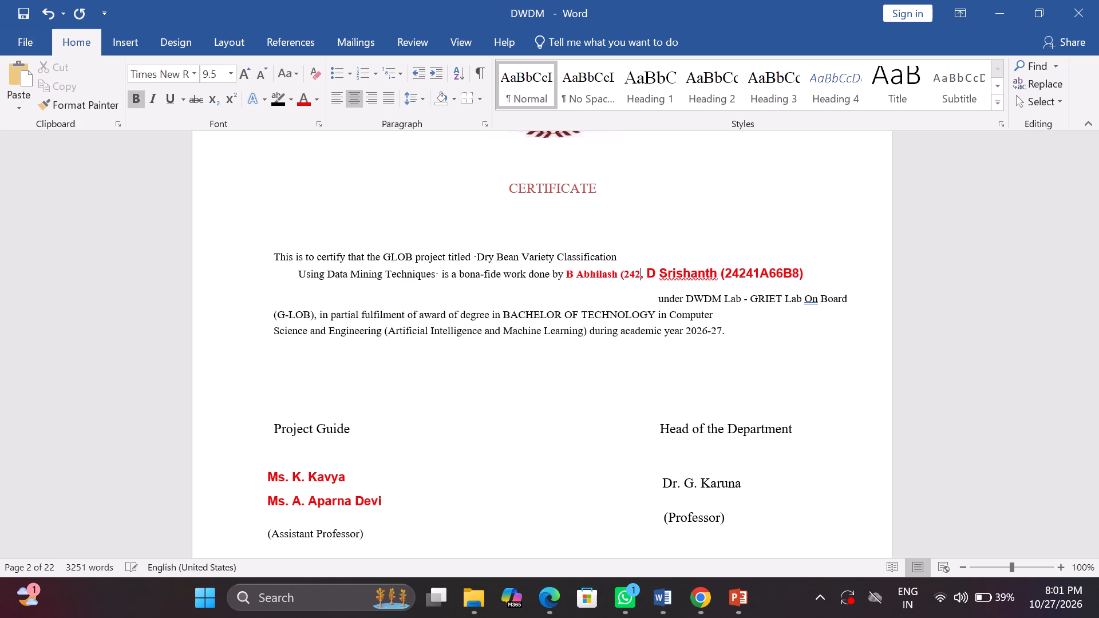
{"action": "key", "text": "BackSpace"}
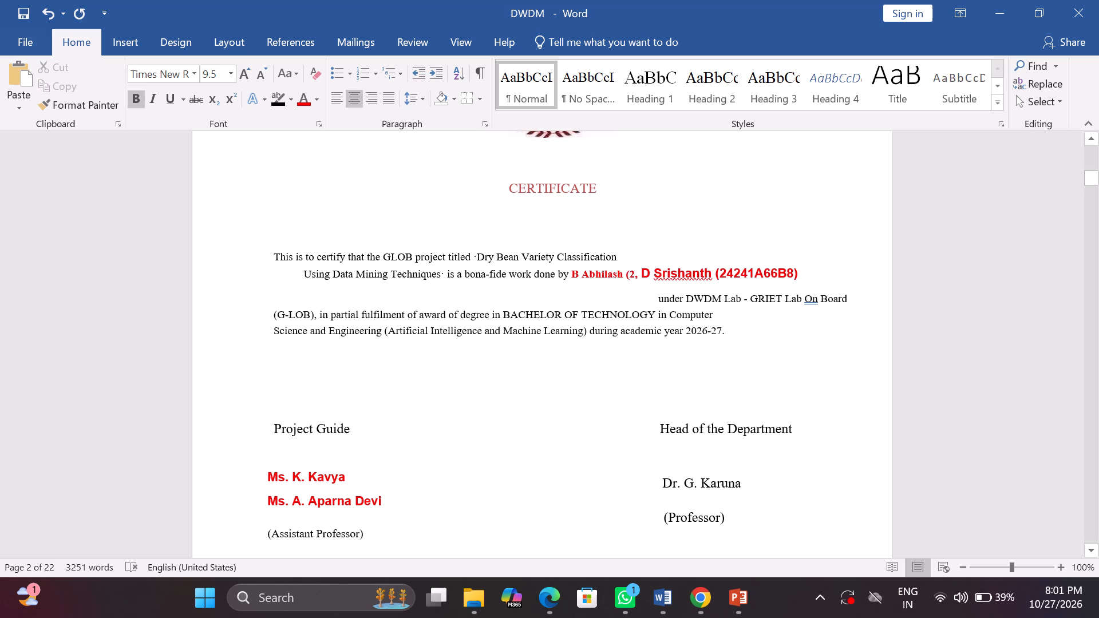
{"action": "left_click", "coordinate": [798, 272]}
{"action": "key", "text": "BackSpace"}
{"action": "key", "text": "BackSpace"}
{"action": "key", "text": "BackSpace"}
{"action": "key", "text": "BackSpace"}
{"action": "key", "text": "BackSpace"}
{"action": "key", "text": "BackSpace"}
{"action": "key", "text": "BackSpace"}
{"action": "key", "text": "BackSpace"}
{"action": "key", "text": "BackSpace"}
{"action": "key", "text": "BackSpace"}
{"action": "key", "text": "BackSpace"}
{"action": "key", "text": "BackSpace"}
{"action": "key", "text": "BackSpace"}
{"action": "key", "text": "BackSpace"}
{"action": "key", "text": "BackSpace"}
{"action": "key", "text": "BackSpace"}
{"action": "key", "text": "BackSpace"}
{"action": "key", "text": "BackSpace"}
{"action": "key", "text": "BackSpace"}
{"action": "key", "text": "BackSpace"}
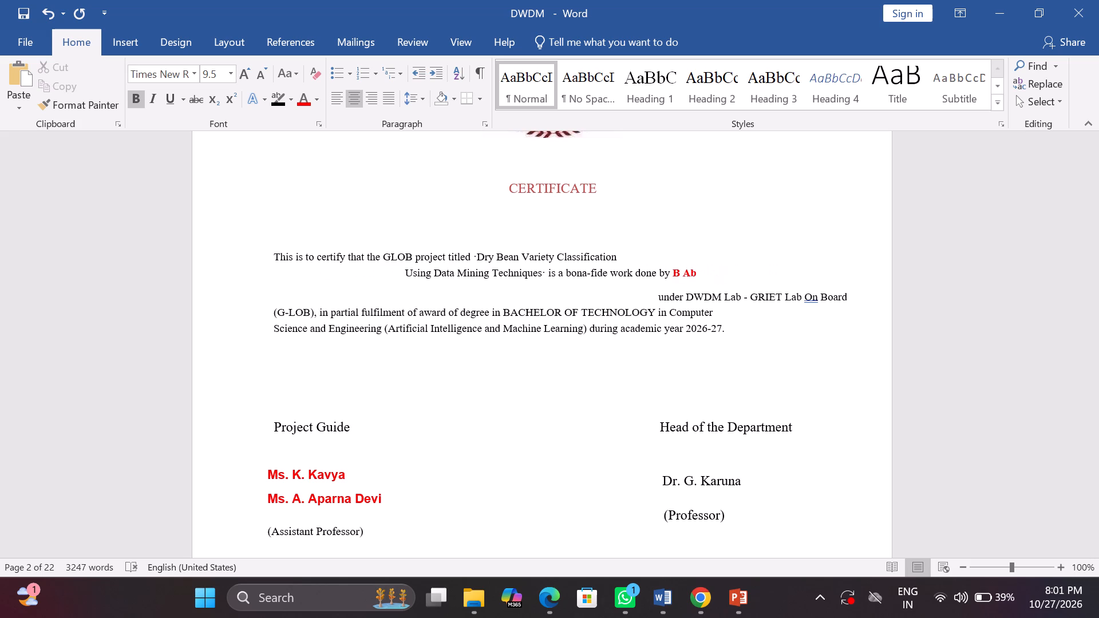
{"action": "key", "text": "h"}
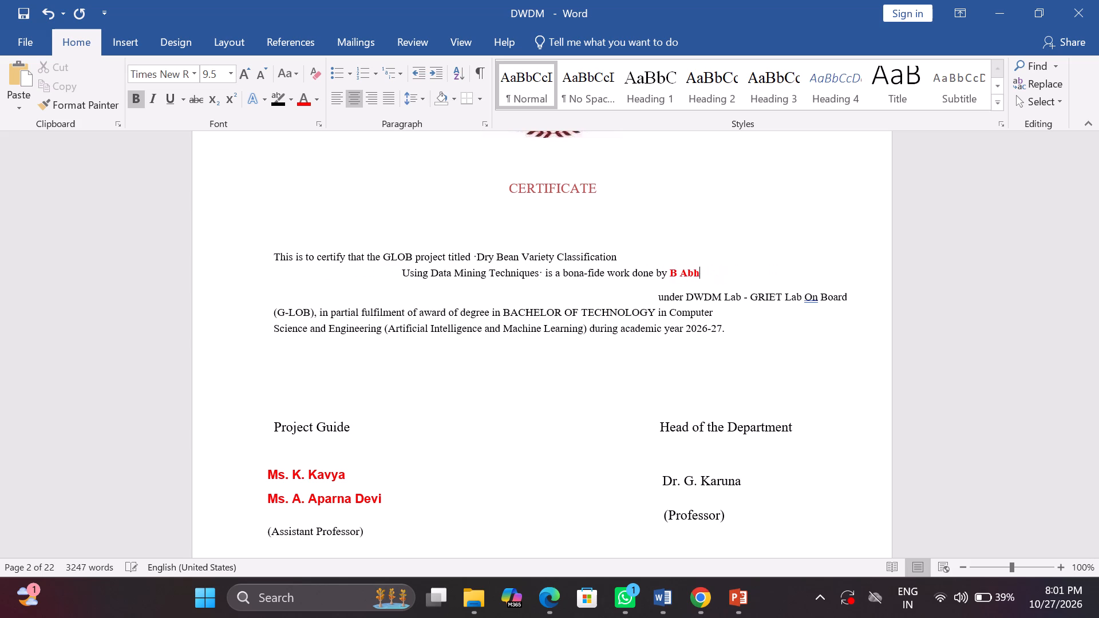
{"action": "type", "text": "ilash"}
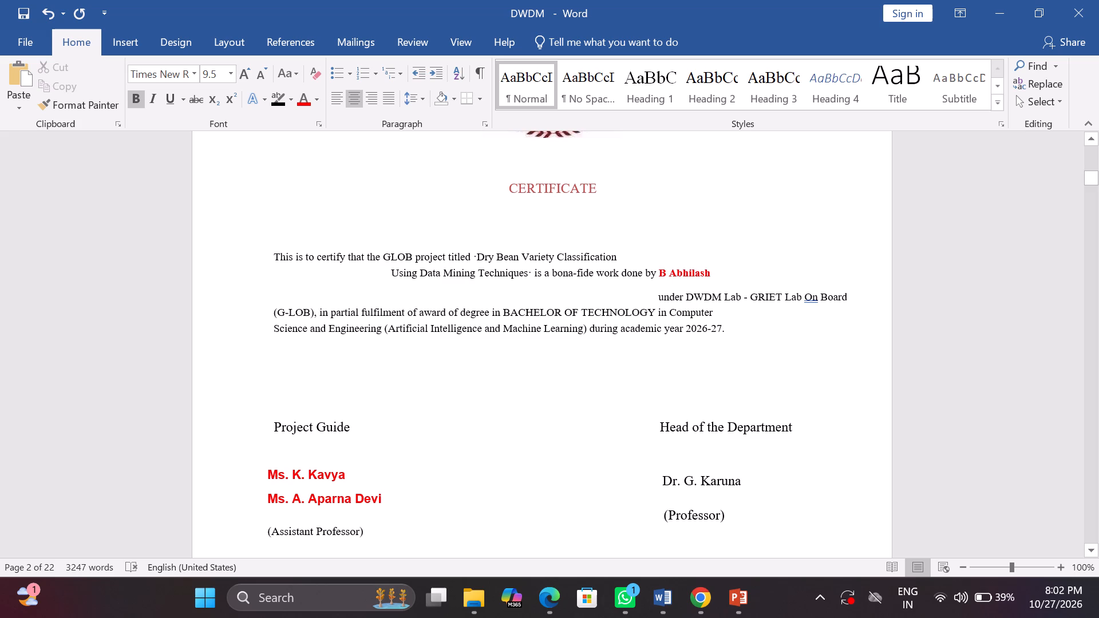
Join the certificate line beginning "Using Data Mining Techniques" to the end of the line above, separated by a space.
{"action": "left_click", "coordinate": [392, 272]}
{"action": "key", "text": "BackSpace"}
{"action": "key", "text": "BackSpace"}
{"action": "key", "text": "BackSpace"}
{"action": "key", "text": "BackSpace"}
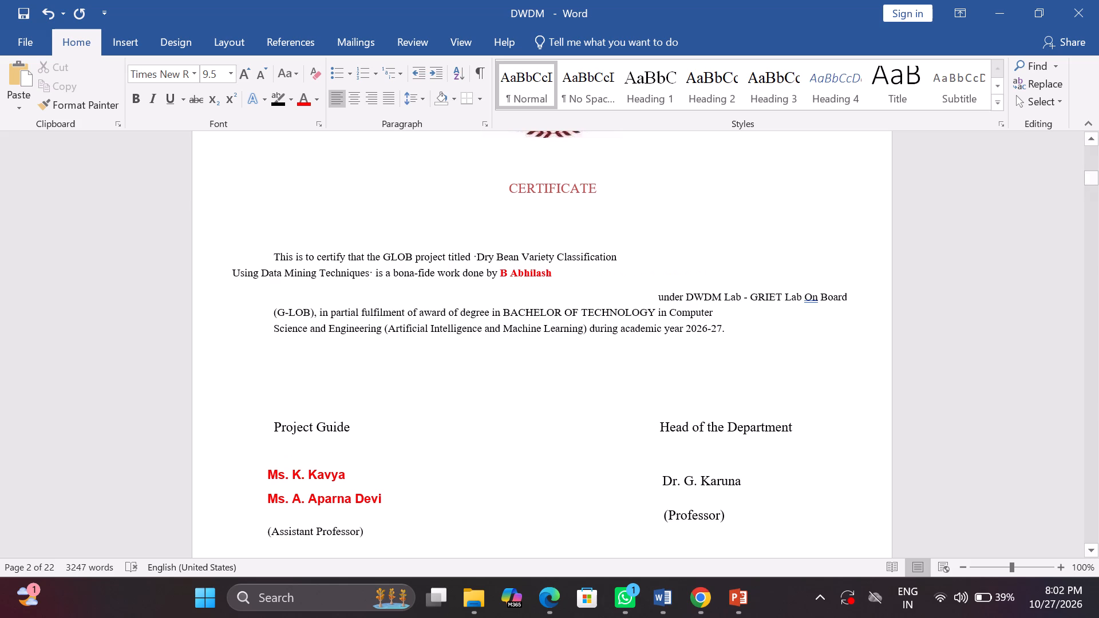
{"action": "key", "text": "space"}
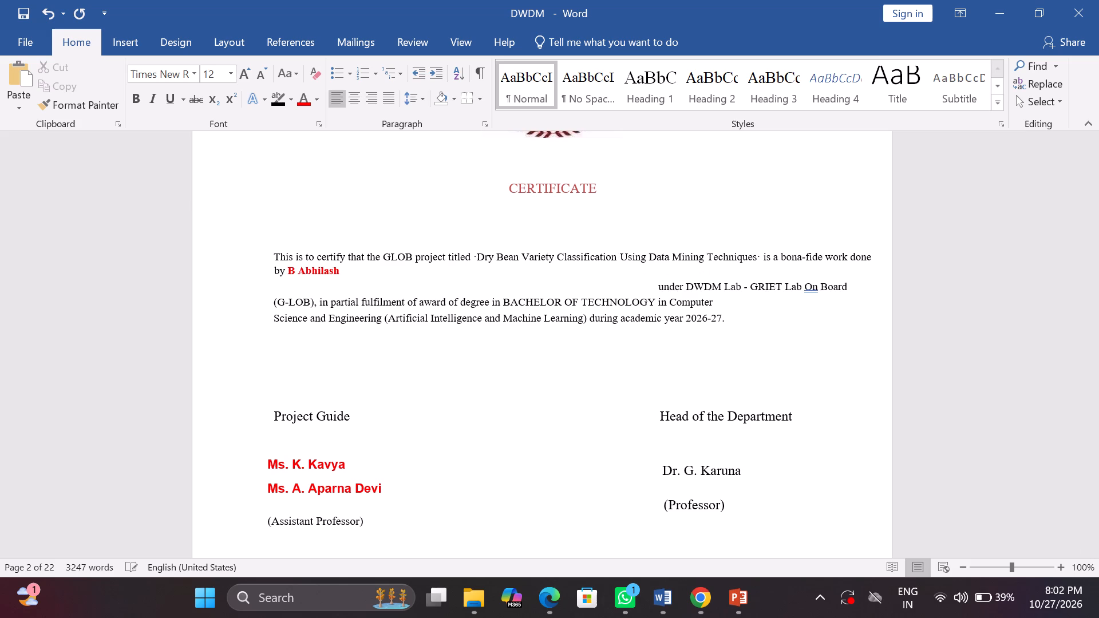
Enter the first student's roll number in parentheses after their name in the certificate sentence, followed by a comma.
{"action": "left_click", "coordinate": [345, 270]}
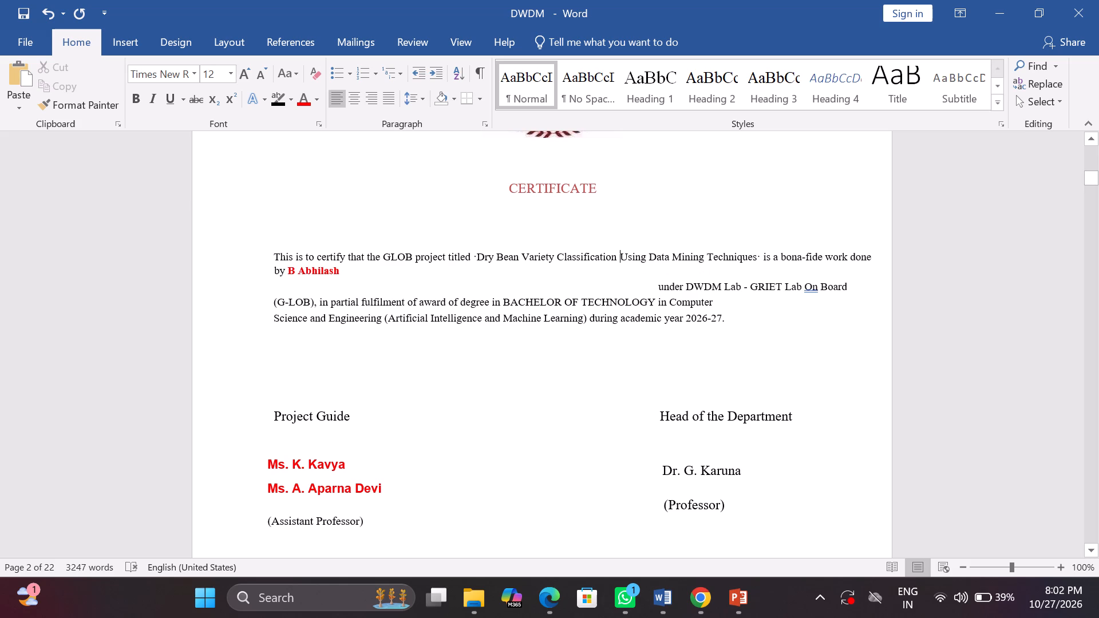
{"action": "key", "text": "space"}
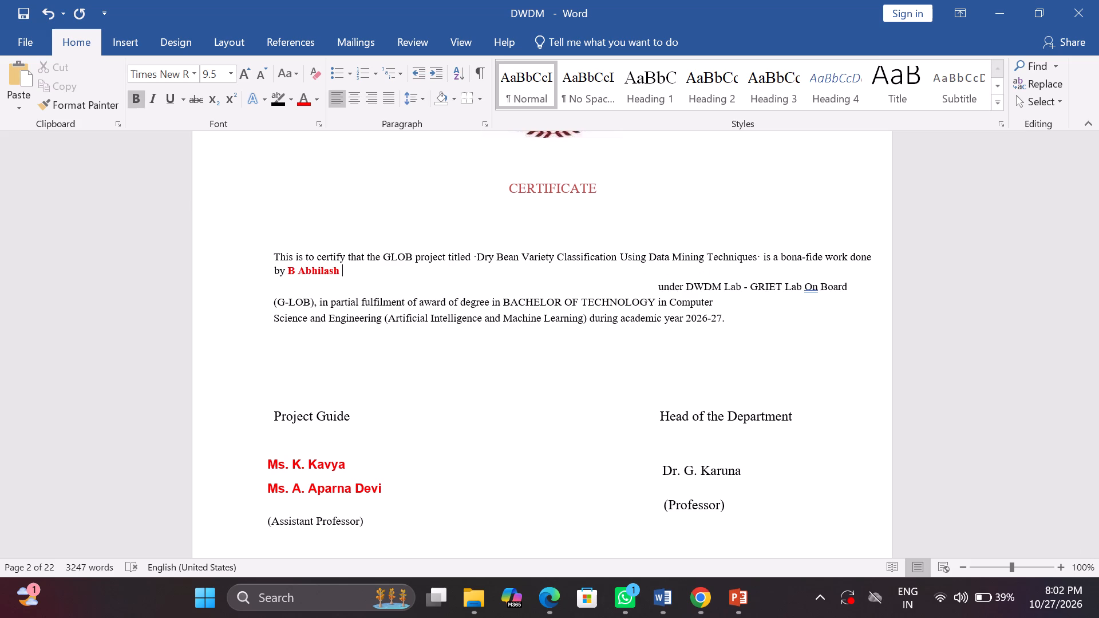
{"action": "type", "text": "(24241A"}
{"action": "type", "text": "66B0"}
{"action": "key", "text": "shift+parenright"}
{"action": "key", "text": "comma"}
Add the second student's name and parenthesised roll number to the certificate sentence, followed by a comma.
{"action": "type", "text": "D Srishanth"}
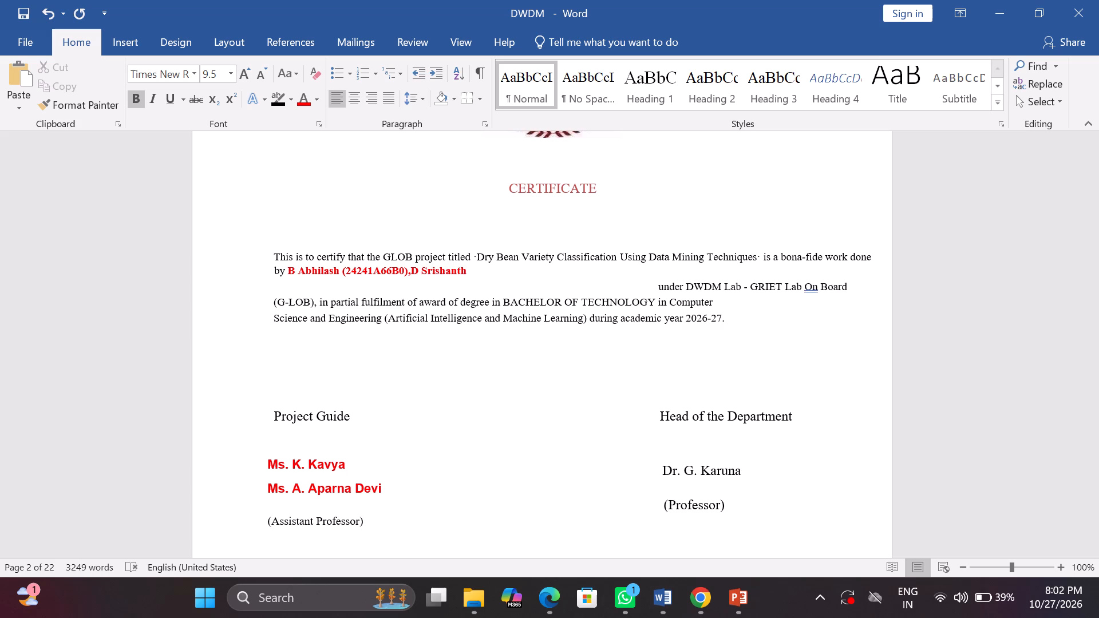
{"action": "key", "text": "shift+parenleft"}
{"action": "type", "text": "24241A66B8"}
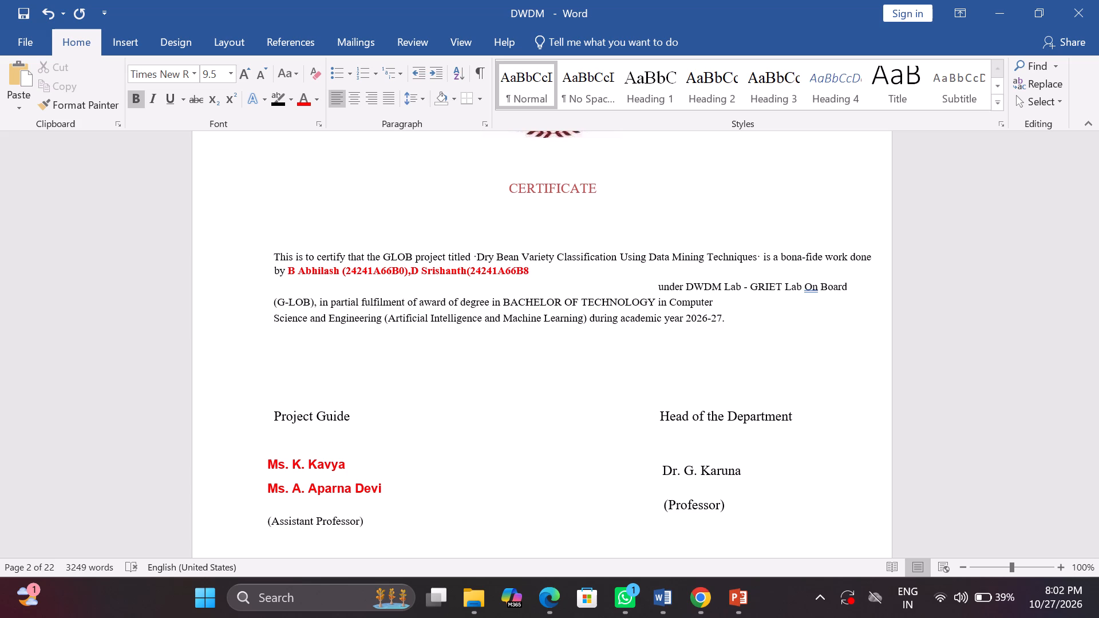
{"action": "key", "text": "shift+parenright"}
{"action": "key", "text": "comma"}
Add the third student's name to the certificate sentence, followed by an opening parenthesis for the roll number.
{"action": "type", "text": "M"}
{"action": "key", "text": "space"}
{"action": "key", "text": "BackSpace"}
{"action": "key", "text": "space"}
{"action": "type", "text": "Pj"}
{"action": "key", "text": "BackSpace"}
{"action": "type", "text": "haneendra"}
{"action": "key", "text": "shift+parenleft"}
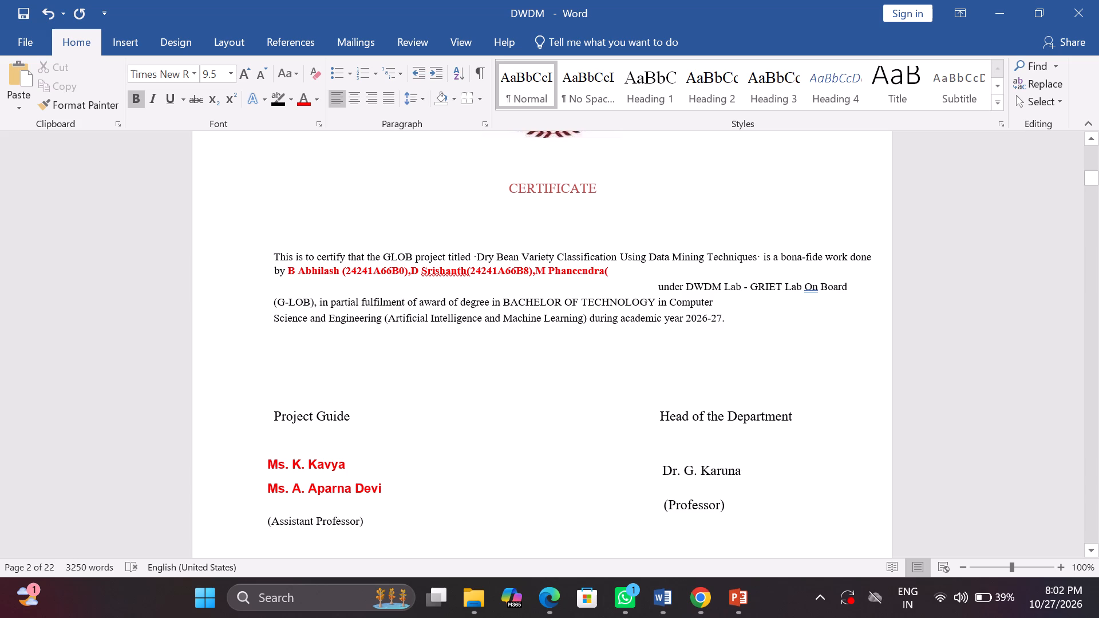
Remove the space between the first student's name and the parenthesised roll number on the certificate.
{"action": "left_click", "coordinate": [344, 272]}
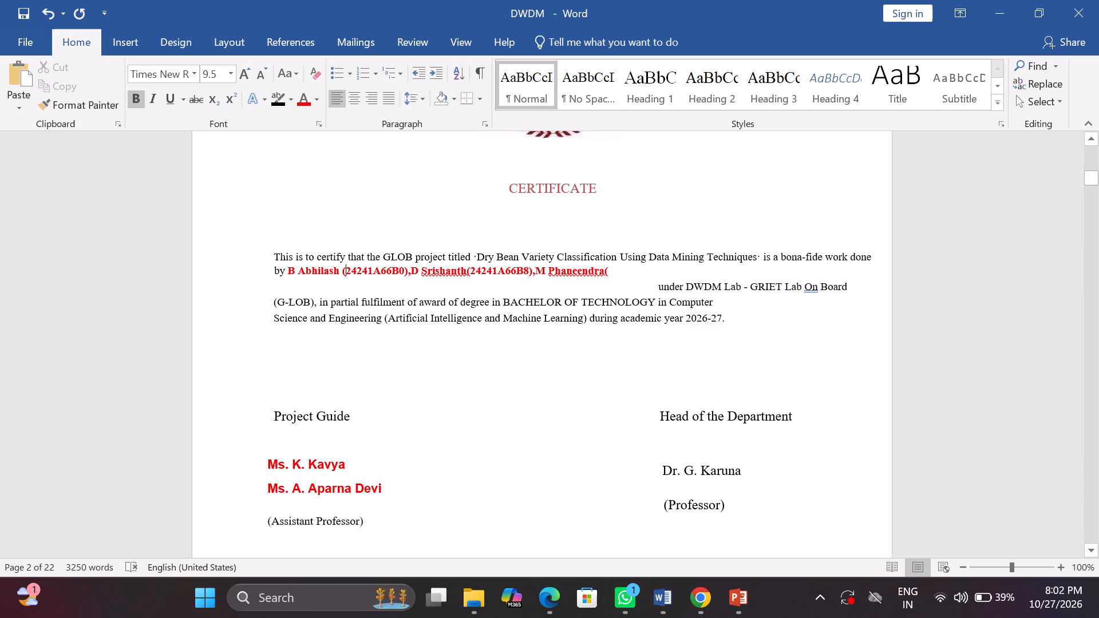
{"action": "left_click", "coordinate": [342, 272]}
{"action": "key", "text": "BackSpace"}
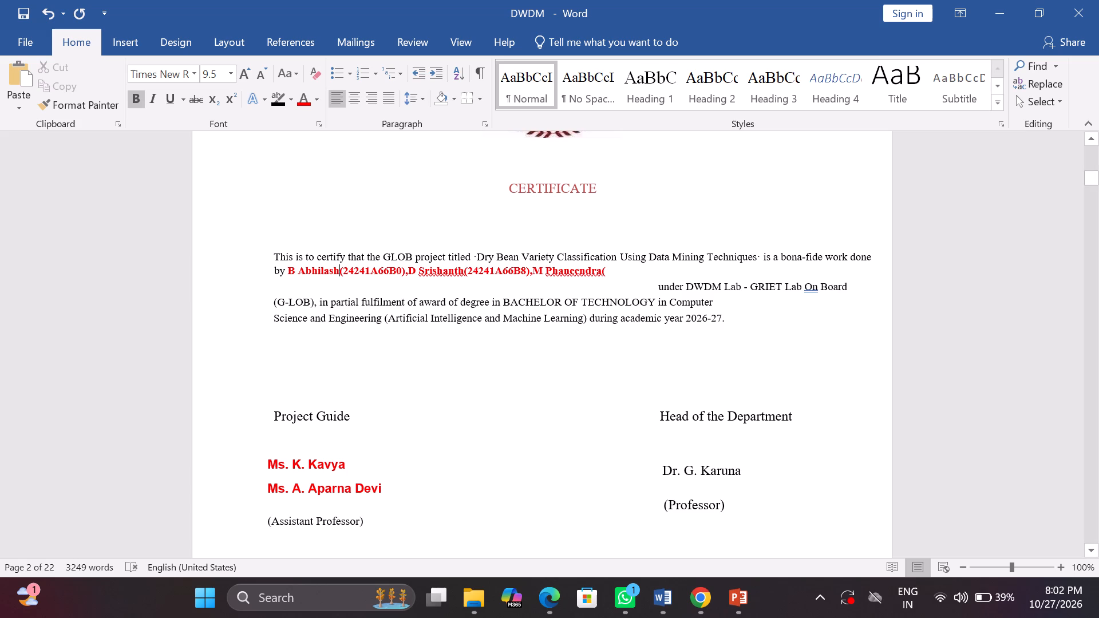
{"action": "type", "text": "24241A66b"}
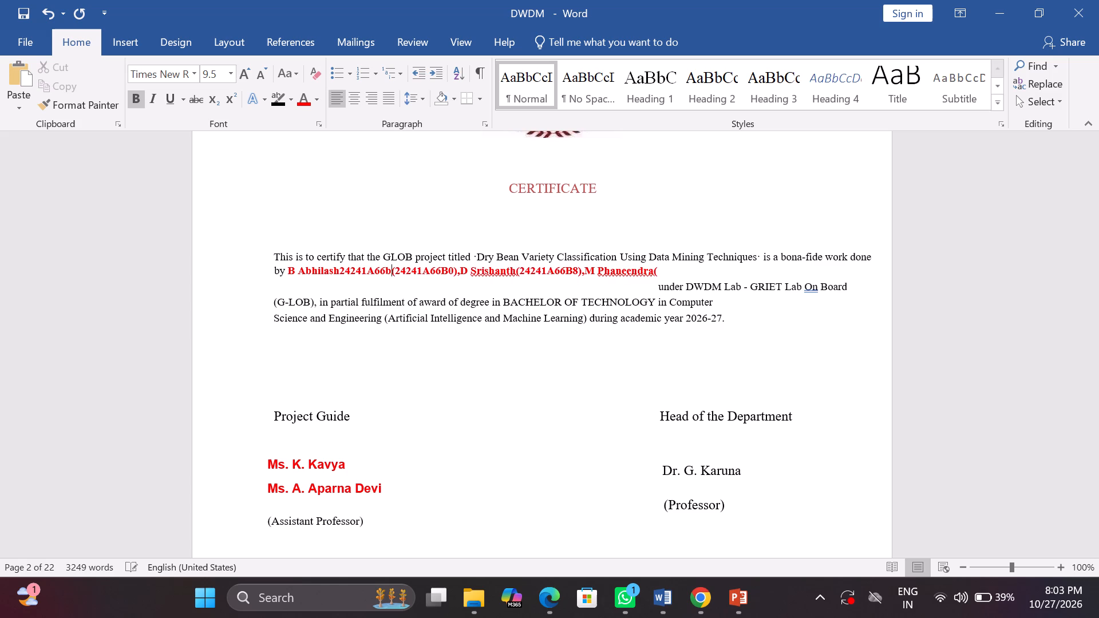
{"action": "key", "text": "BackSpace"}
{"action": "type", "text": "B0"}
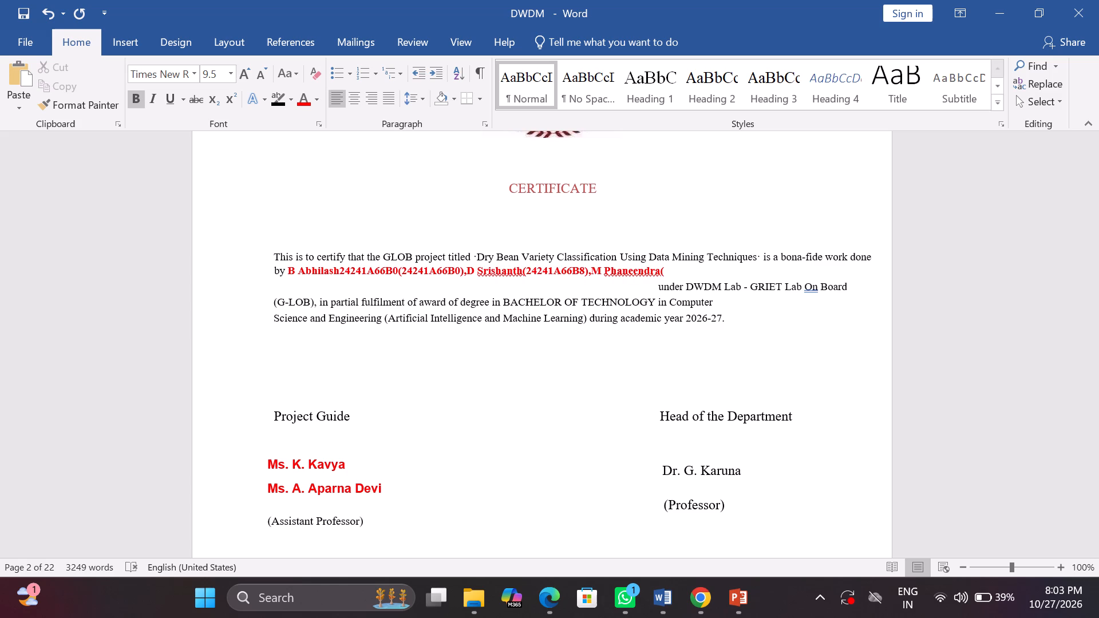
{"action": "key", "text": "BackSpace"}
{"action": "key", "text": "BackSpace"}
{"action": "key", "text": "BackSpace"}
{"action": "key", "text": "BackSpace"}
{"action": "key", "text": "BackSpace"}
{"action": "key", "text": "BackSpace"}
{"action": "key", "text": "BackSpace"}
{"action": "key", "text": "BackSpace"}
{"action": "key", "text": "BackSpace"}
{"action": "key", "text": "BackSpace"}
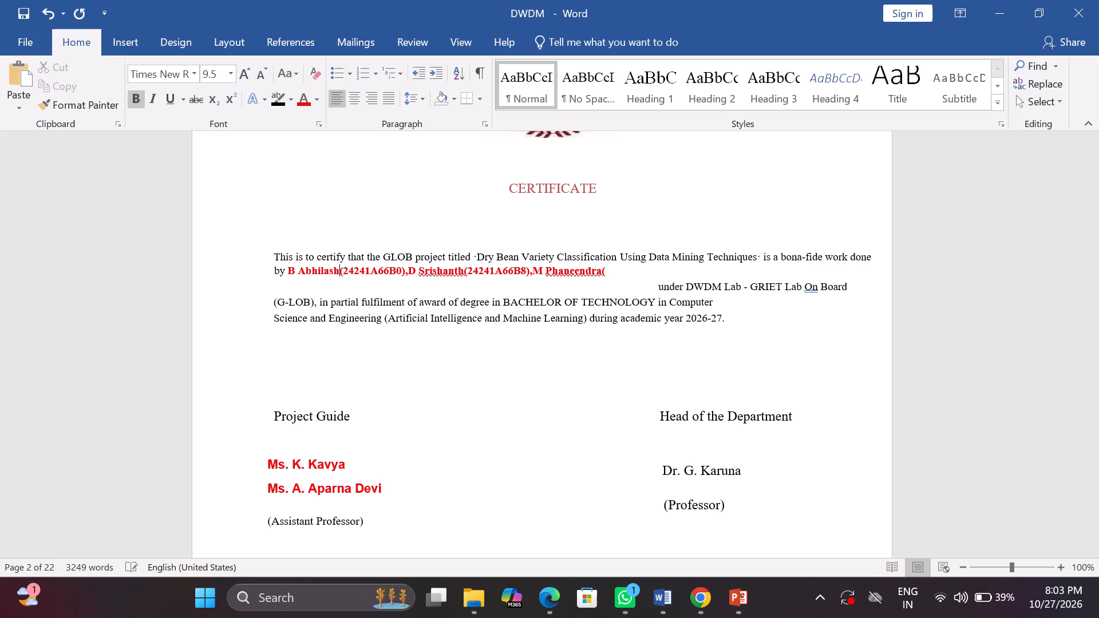
Enter the roll number after the third student's opening parenthesis in the certificate sentence and close the parenthesis.
{"action": "left_click", "coordinate": [623, 272]}
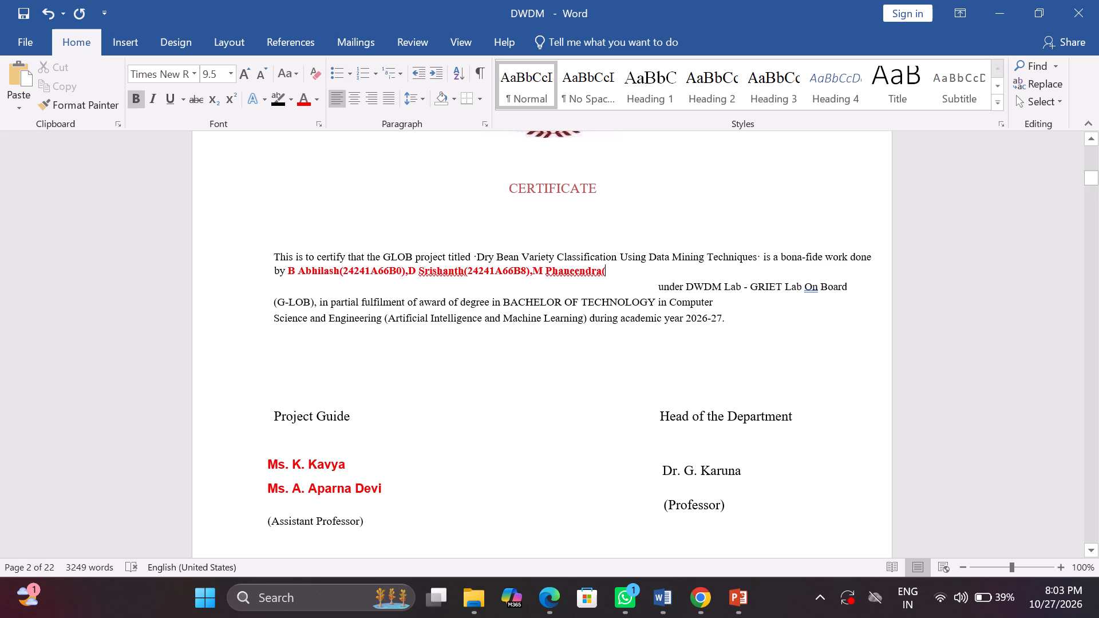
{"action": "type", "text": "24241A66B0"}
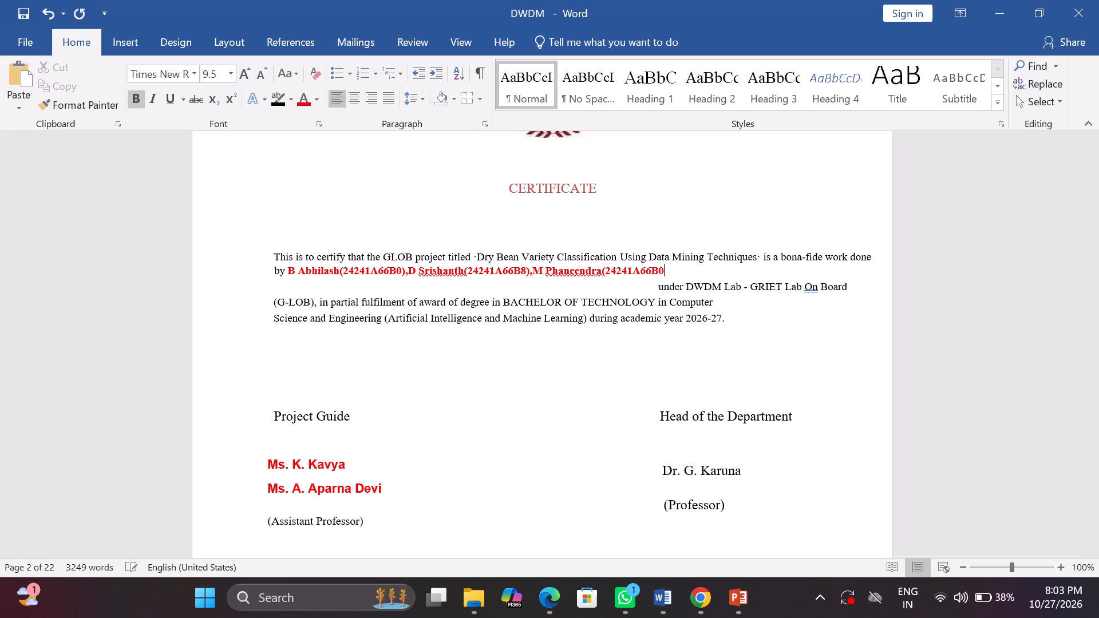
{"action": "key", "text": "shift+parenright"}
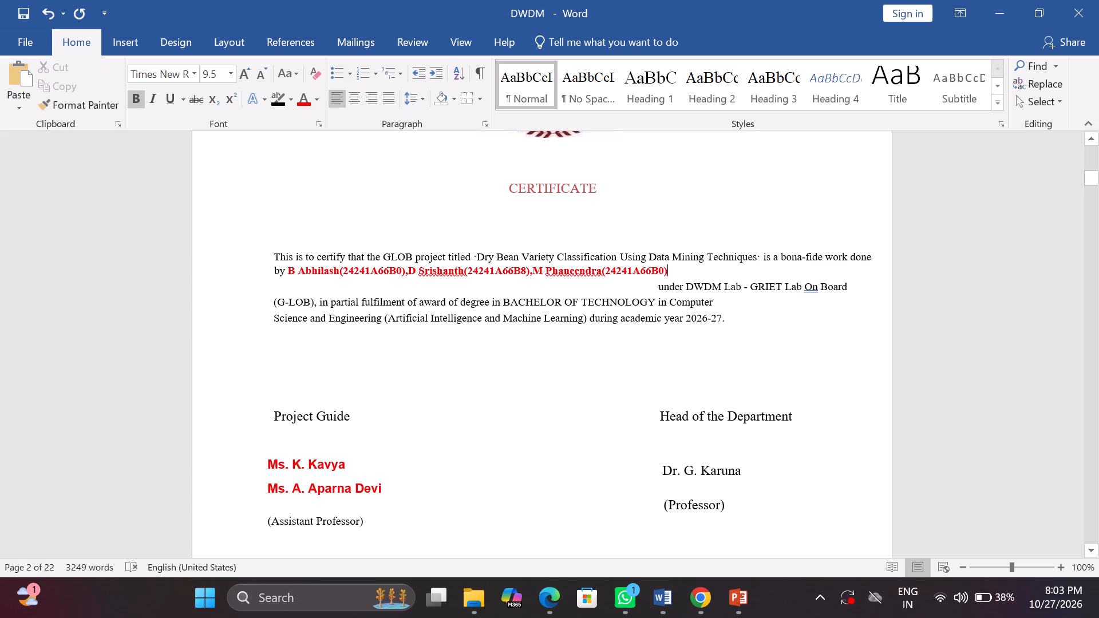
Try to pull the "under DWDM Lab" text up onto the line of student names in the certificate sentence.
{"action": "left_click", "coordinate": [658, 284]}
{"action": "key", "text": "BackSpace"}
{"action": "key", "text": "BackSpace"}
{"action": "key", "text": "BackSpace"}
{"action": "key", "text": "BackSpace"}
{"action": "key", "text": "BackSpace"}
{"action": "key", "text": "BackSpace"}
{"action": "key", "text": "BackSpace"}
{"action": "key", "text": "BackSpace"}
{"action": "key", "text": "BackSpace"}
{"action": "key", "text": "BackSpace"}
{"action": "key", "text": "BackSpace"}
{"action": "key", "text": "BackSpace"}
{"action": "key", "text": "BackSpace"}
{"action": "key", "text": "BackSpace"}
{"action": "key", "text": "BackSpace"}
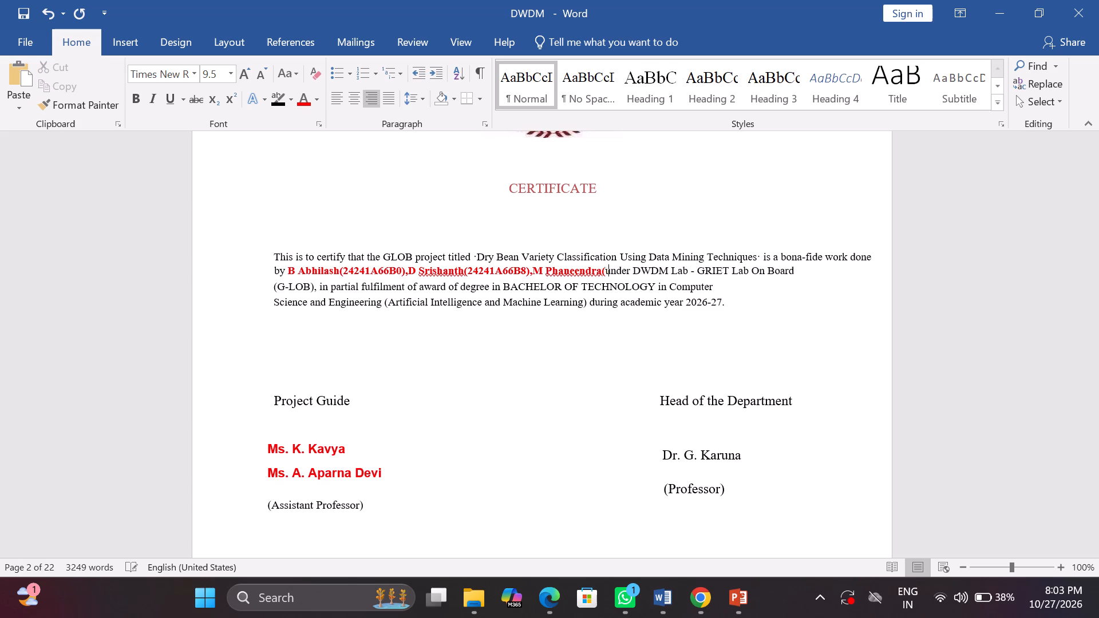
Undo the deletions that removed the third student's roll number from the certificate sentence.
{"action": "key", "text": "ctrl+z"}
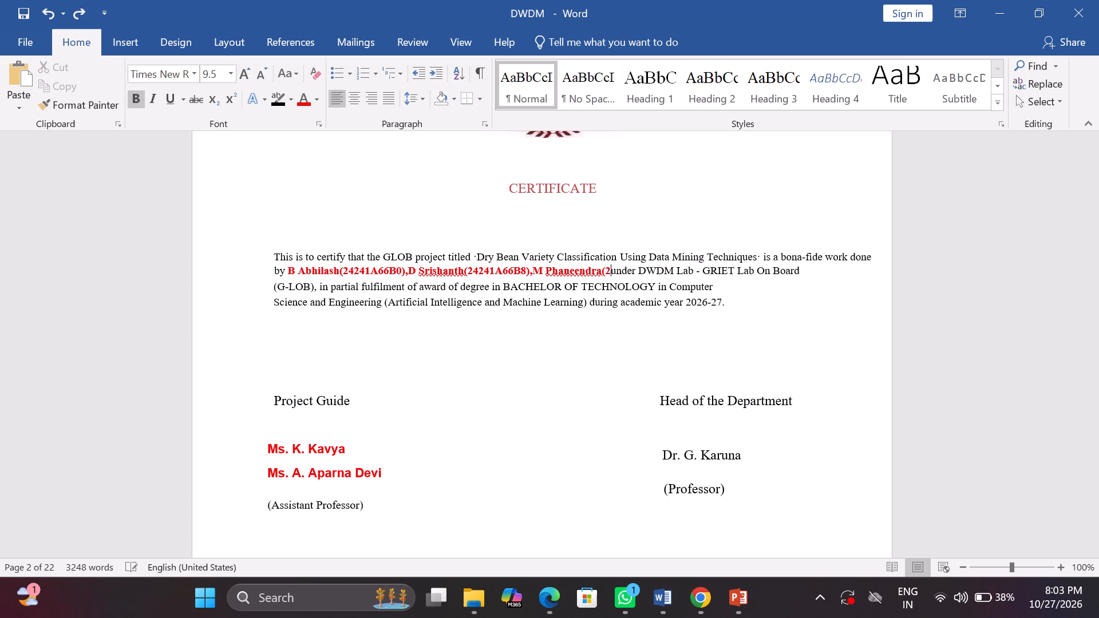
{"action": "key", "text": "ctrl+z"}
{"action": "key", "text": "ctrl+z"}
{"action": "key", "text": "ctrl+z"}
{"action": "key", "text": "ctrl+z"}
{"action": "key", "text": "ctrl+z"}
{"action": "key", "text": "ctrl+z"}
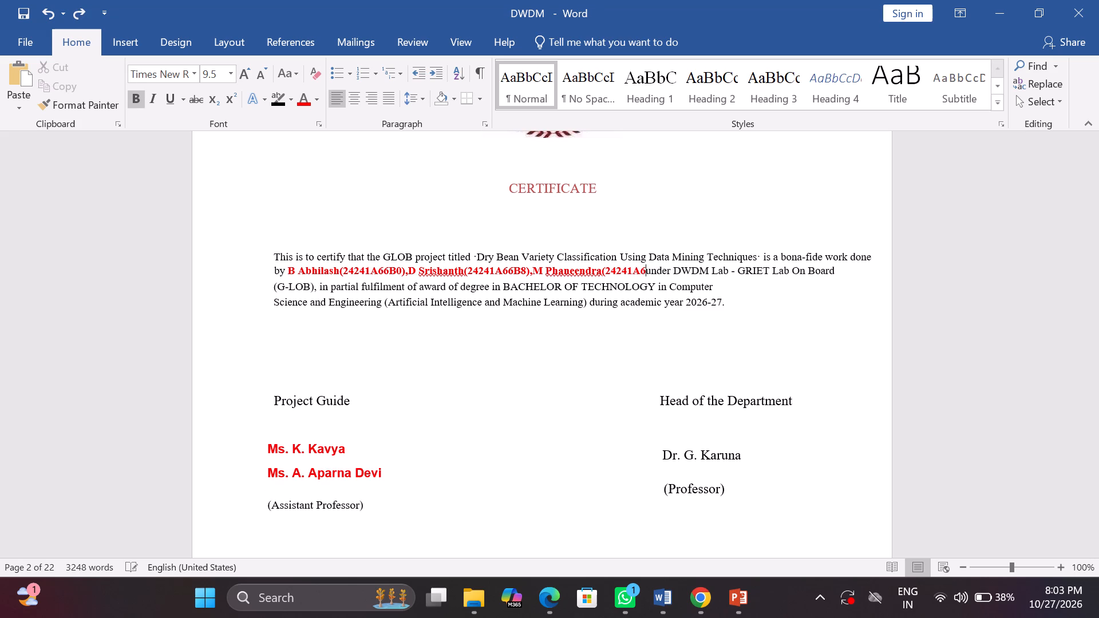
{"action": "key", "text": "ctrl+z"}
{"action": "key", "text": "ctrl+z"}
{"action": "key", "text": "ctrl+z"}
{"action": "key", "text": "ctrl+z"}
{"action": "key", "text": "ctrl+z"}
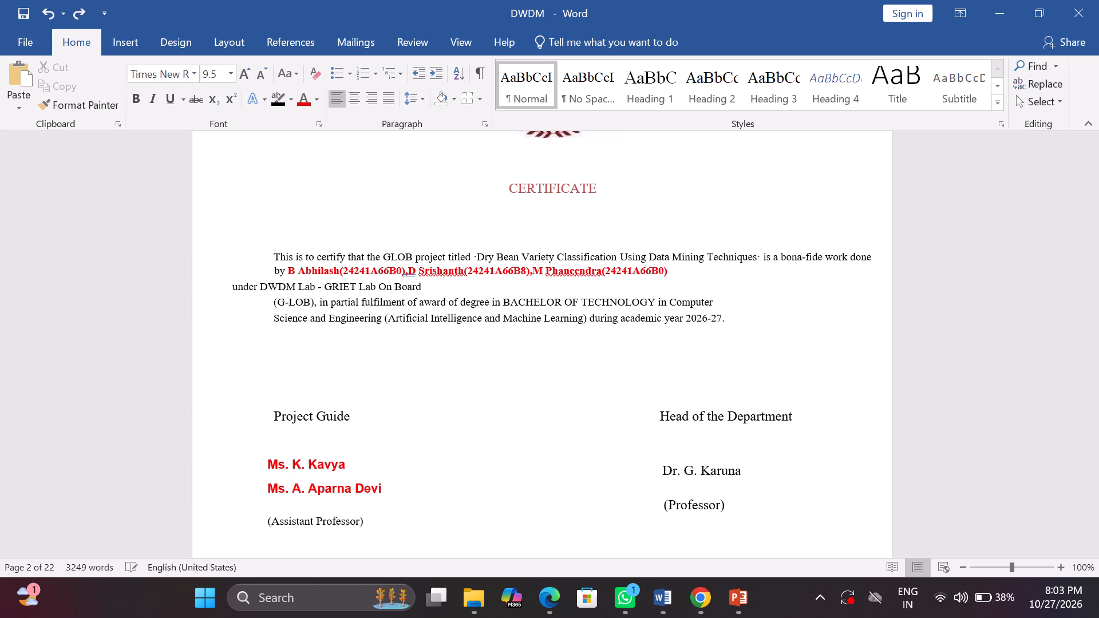
Join the "under DWDM Lab" line to the end of the student list on the certificate, separated by a single space.
{"action": "key", "text": "BackSpace"}
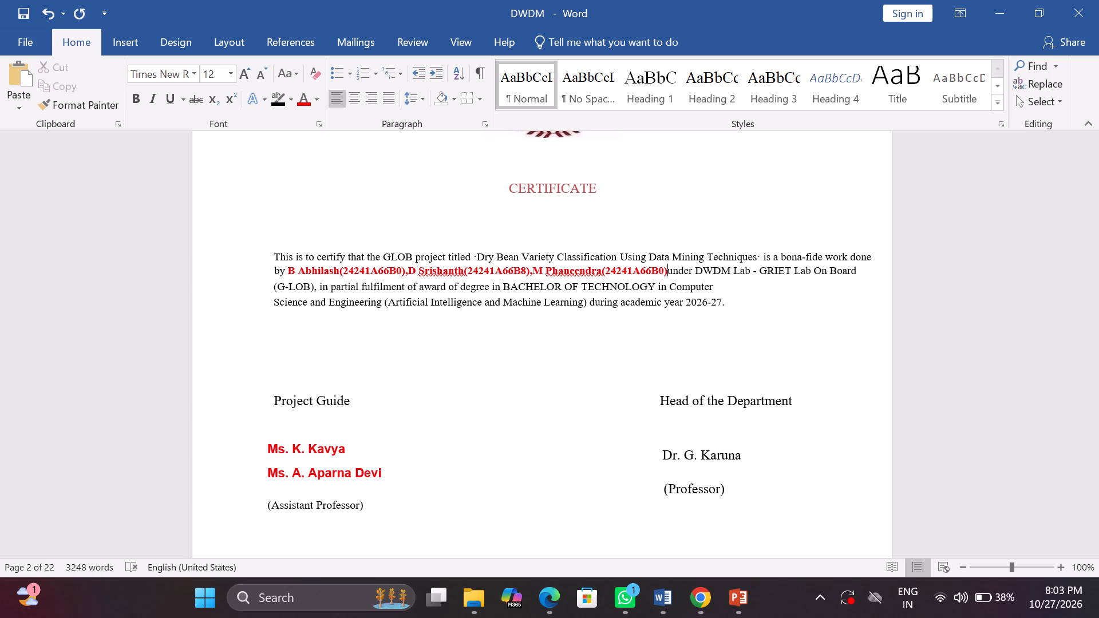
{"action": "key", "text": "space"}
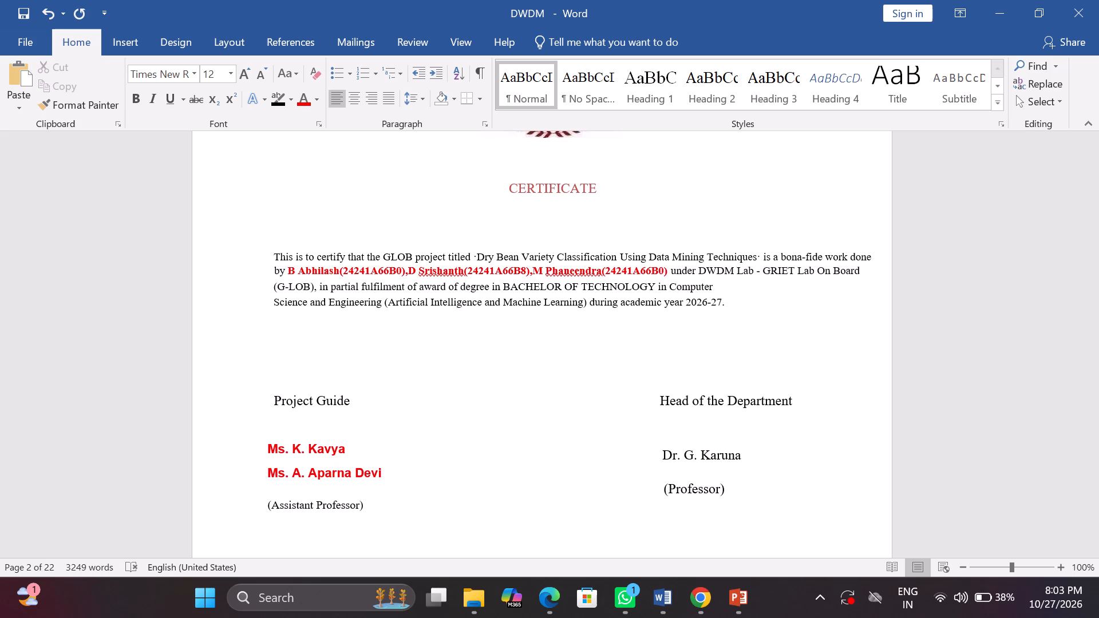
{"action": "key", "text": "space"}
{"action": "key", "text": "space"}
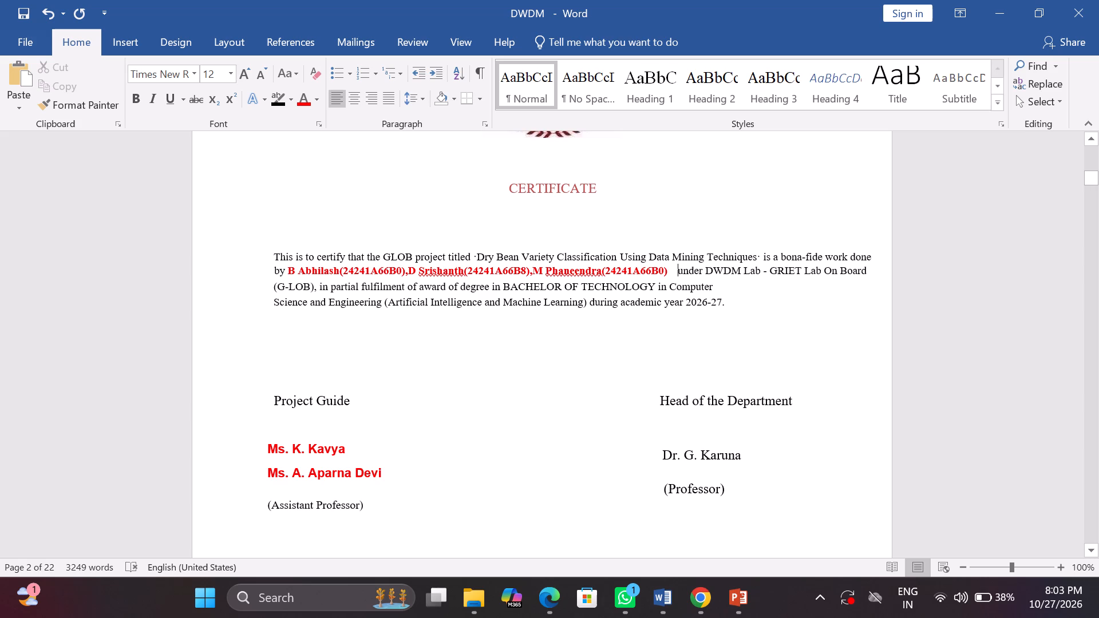
{"action": "key", "text": "BackSpace"}
{"action": "key", "text": "BackSpace"}
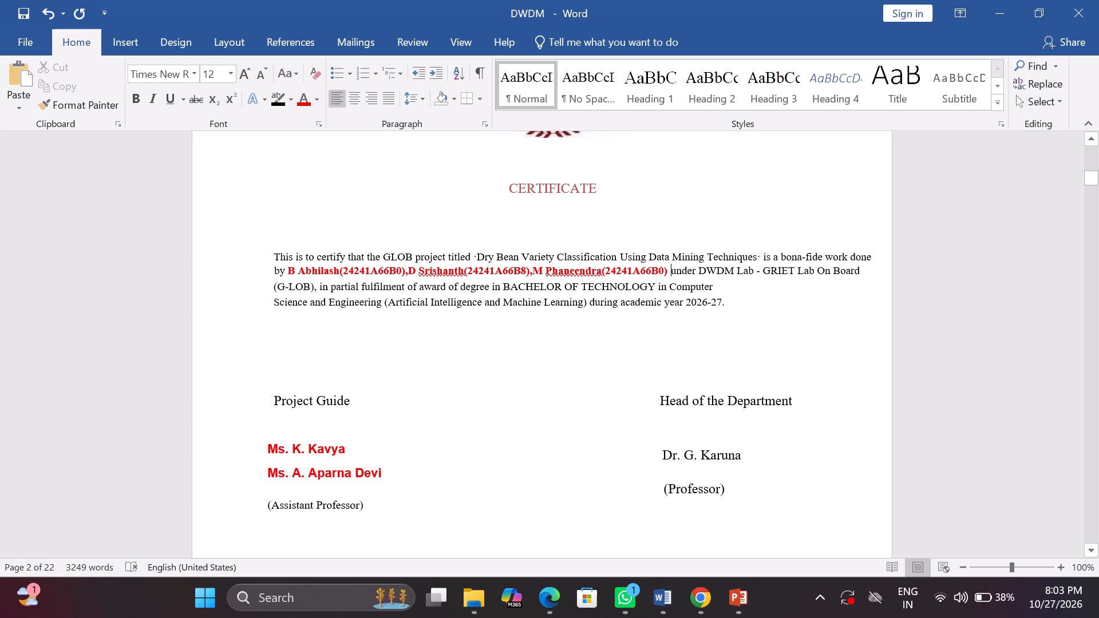
Insert a space before each of the three students' names in the certificate sentence.
{"action": "left_click", "coordinate": [532, 270]}
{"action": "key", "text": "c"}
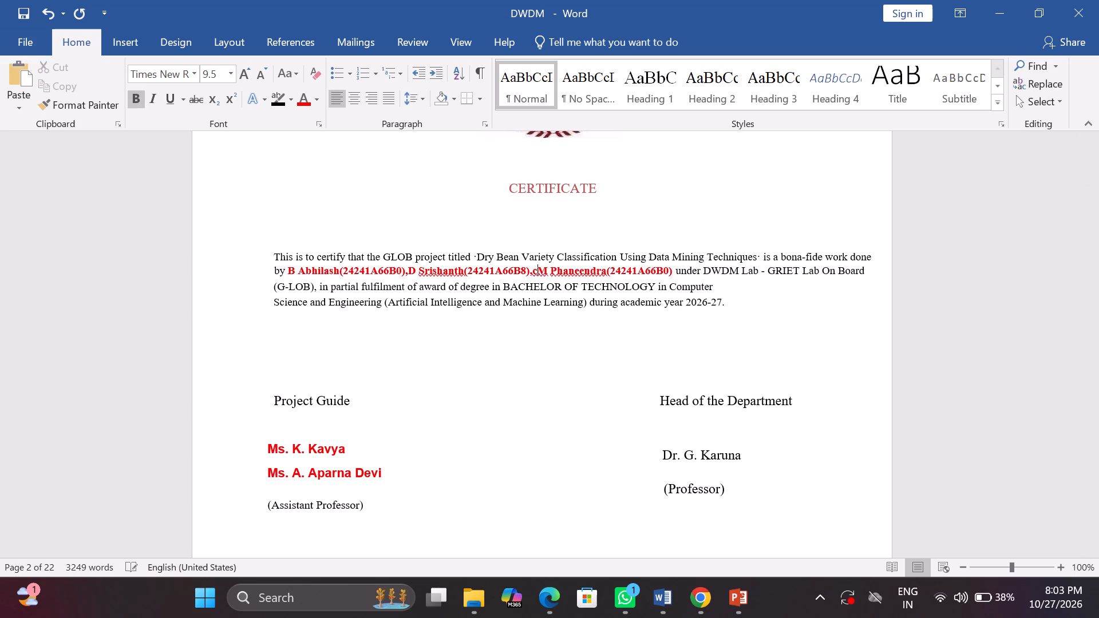
{"action": "key", "text": "BackSpace"}
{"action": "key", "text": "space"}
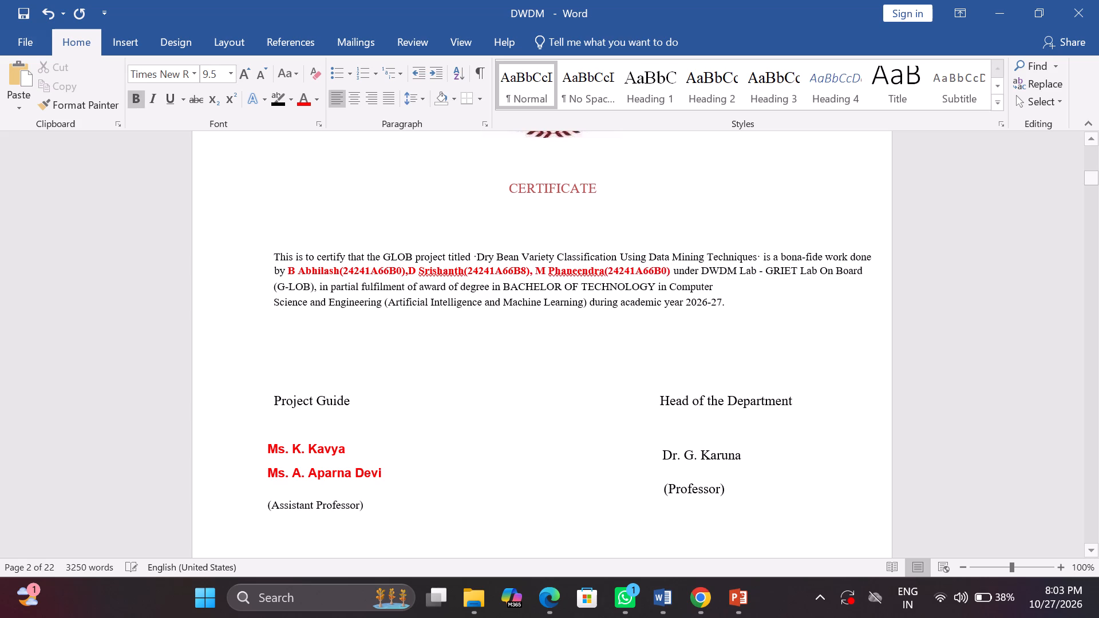
{"action": "left_click", "coordinate": [408, 272]}
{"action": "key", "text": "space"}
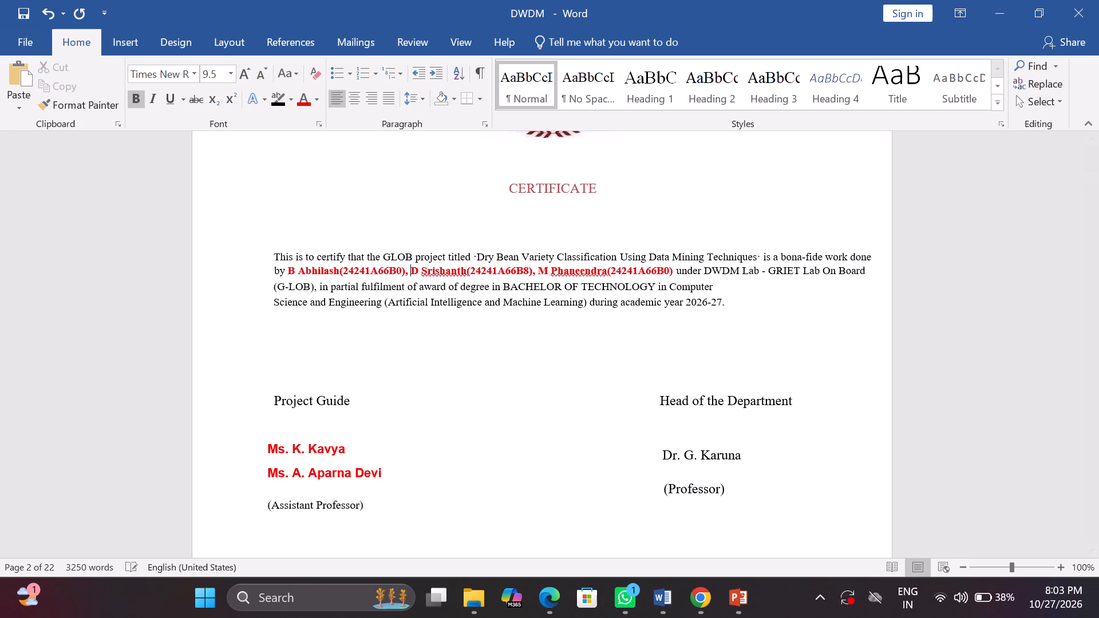
{"action": "left_click", "coordinate": [285, 271]}
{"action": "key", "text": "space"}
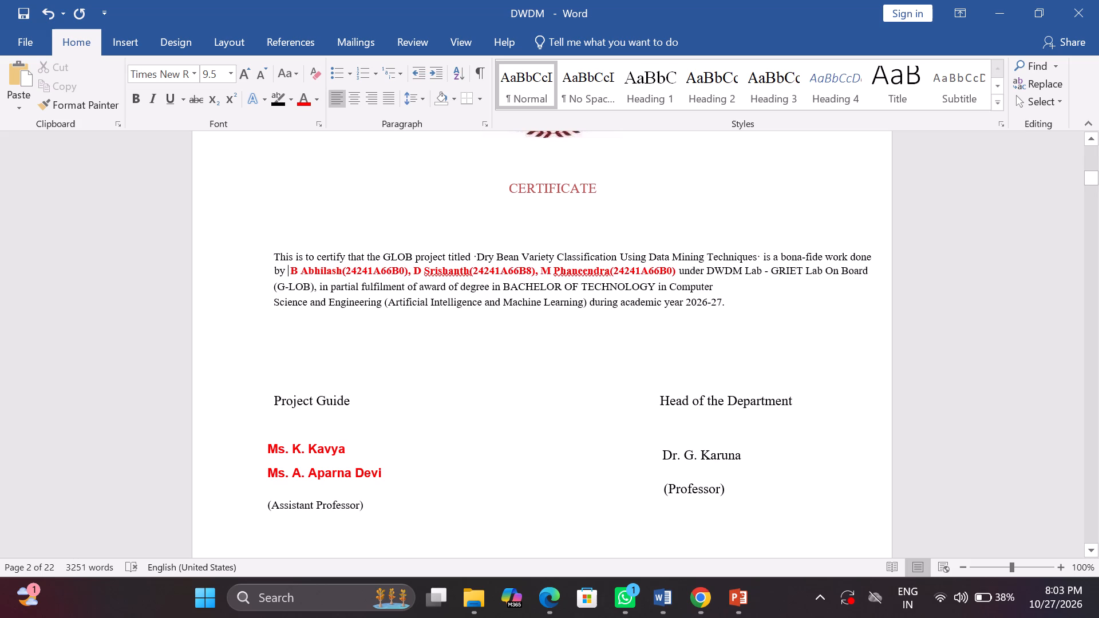
Join the "Science and Engineering" line to the preceding certificate line after "Computer", separated by a single space.
{"action": "left_click", "coordinate": [274, 302]}
{"action": "key", "text": "BackSpace"}
{"action": "key", "text": "BackSpace"}
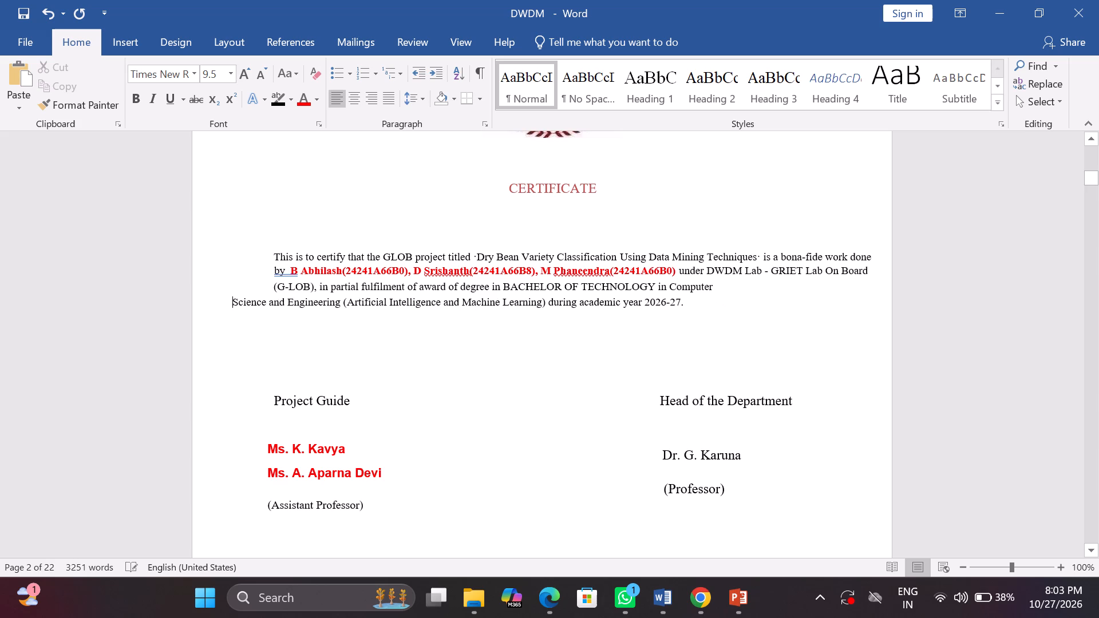
{"action": "key", "text": "BackSpace"}
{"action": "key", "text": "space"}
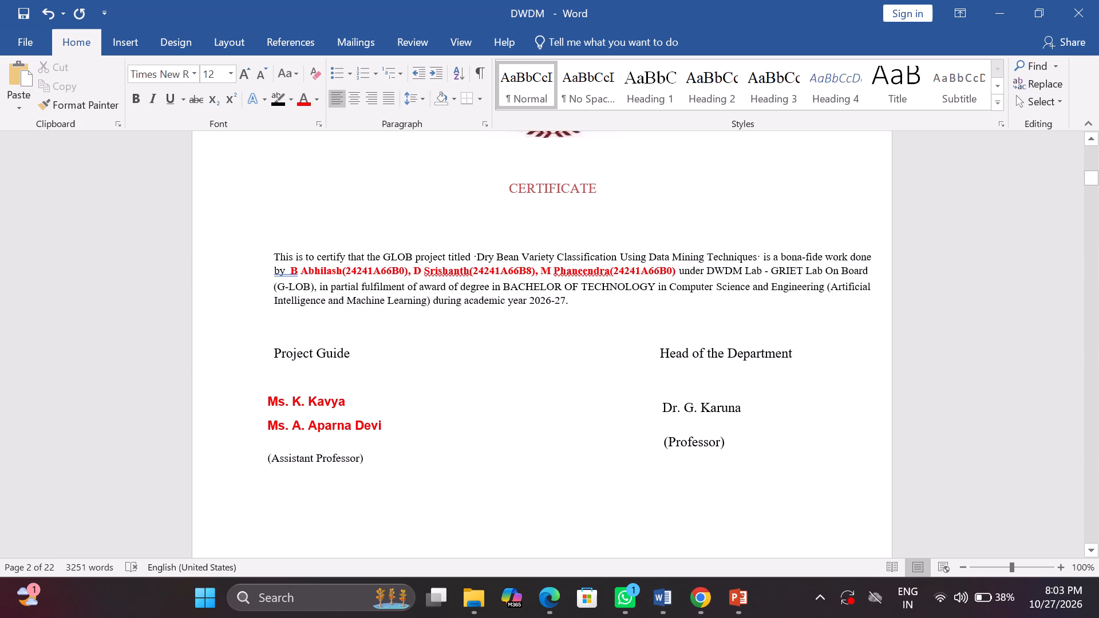
Colour the Head of the Department's name red on the certificate page.
{"action": "left_click", "coordinate": [665, 406]}
{"action": "left_click_drag", "start_coordinate": [665, 406], "coordinate": [749, 414]}
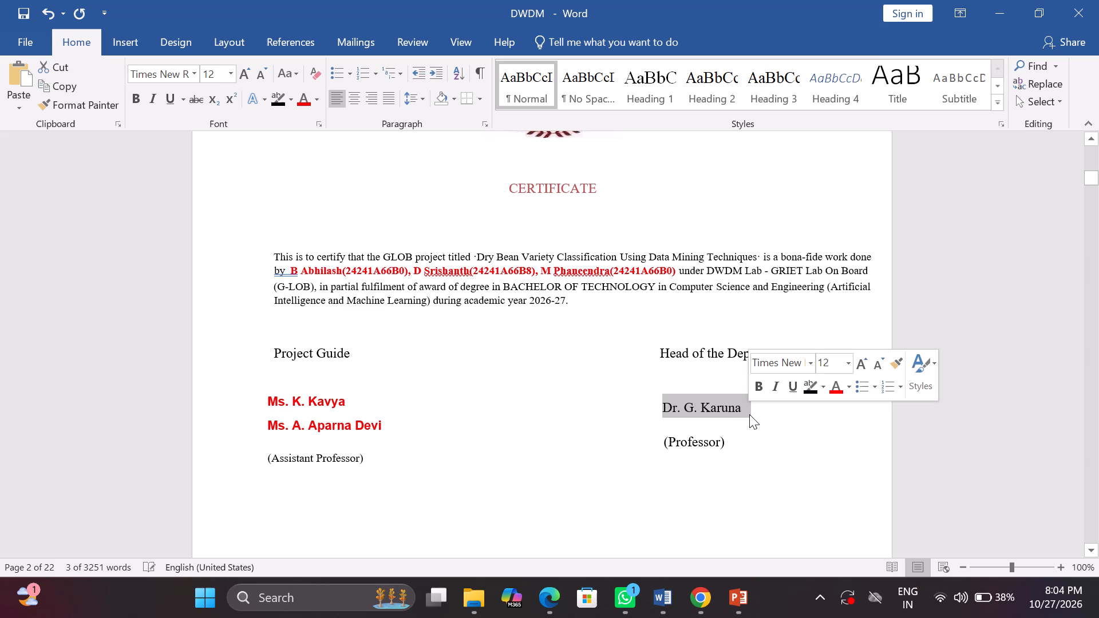
{"action": "left_click", "coordinate": [838, 389]}
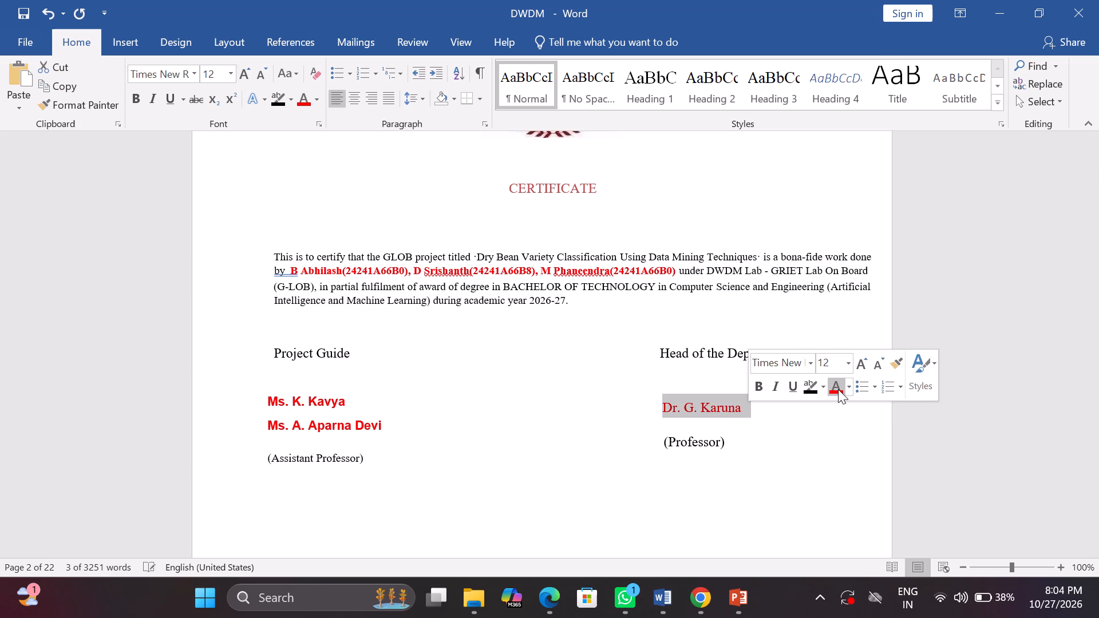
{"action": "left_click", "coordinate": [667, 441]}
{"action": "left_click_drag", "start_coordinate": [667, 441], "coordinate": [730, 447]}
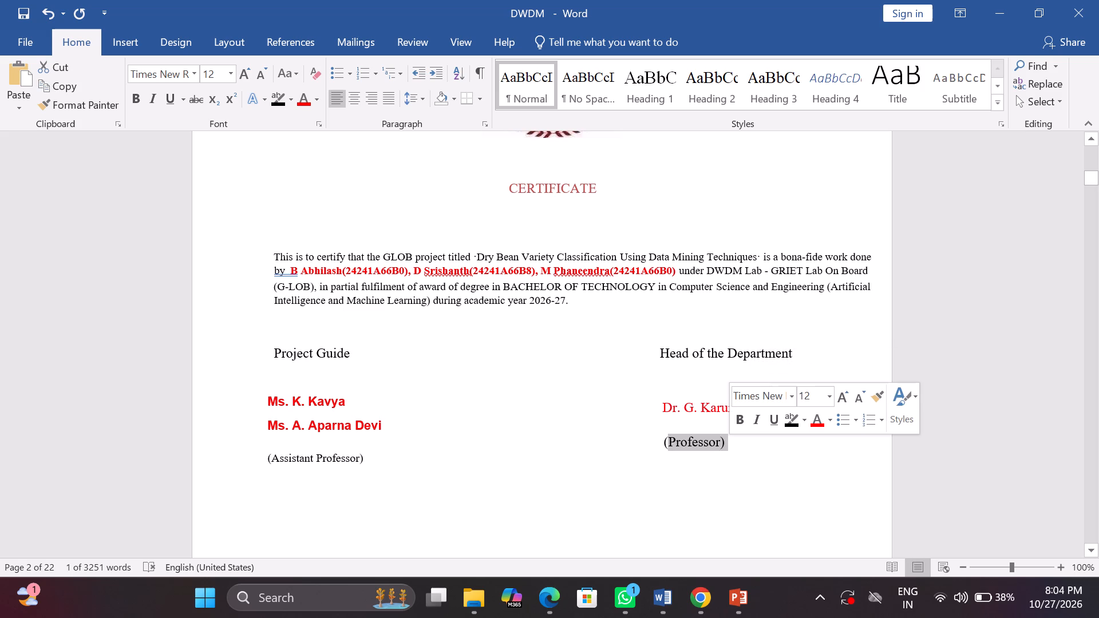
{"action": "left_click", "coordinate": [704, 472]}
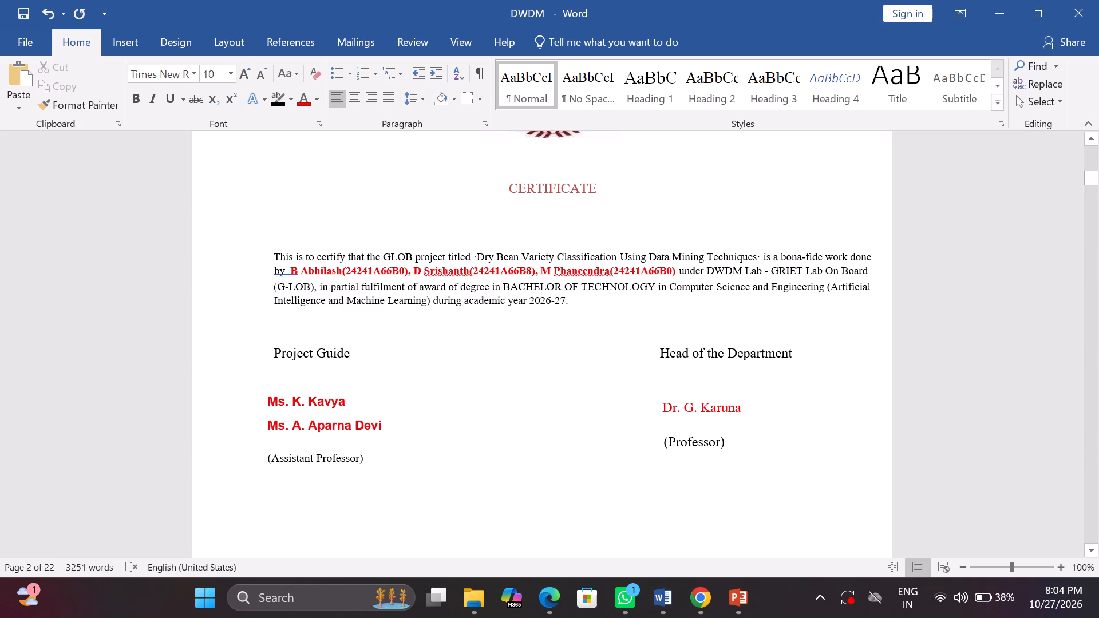
Look through the table of contents and the cover page's title, student and guide details.
{"action": "scroll", "coordinate": [593, 493], "scroll_direction": "down", "scroll_amount": 1}
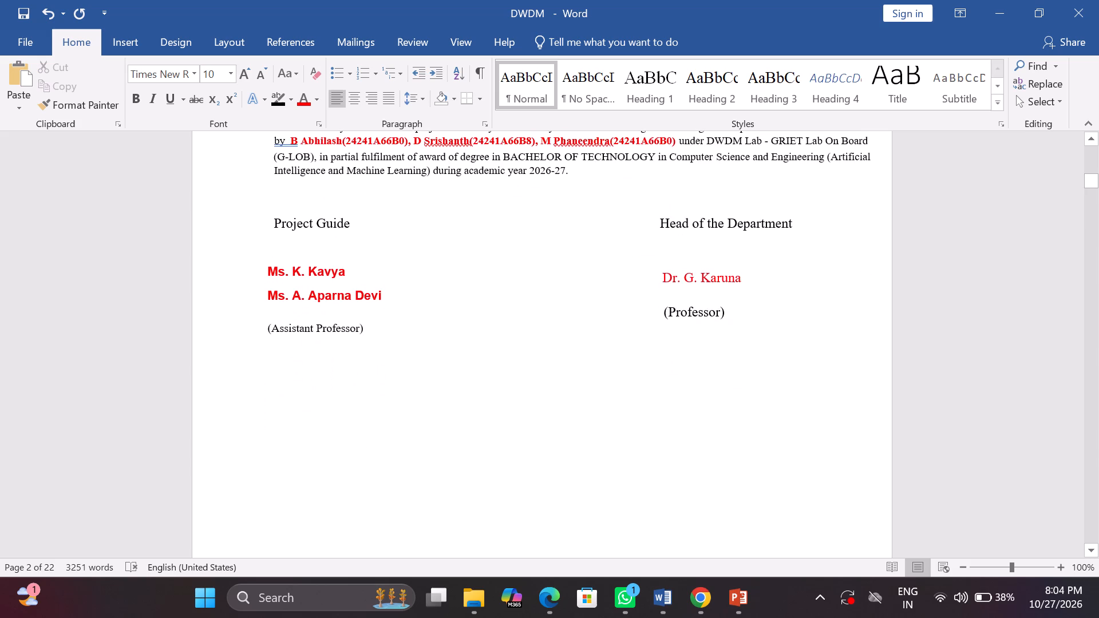
{"action": "scroll", "coordinate": [551, 320], "scroll_direction": "down", "scroll_amount": 7}
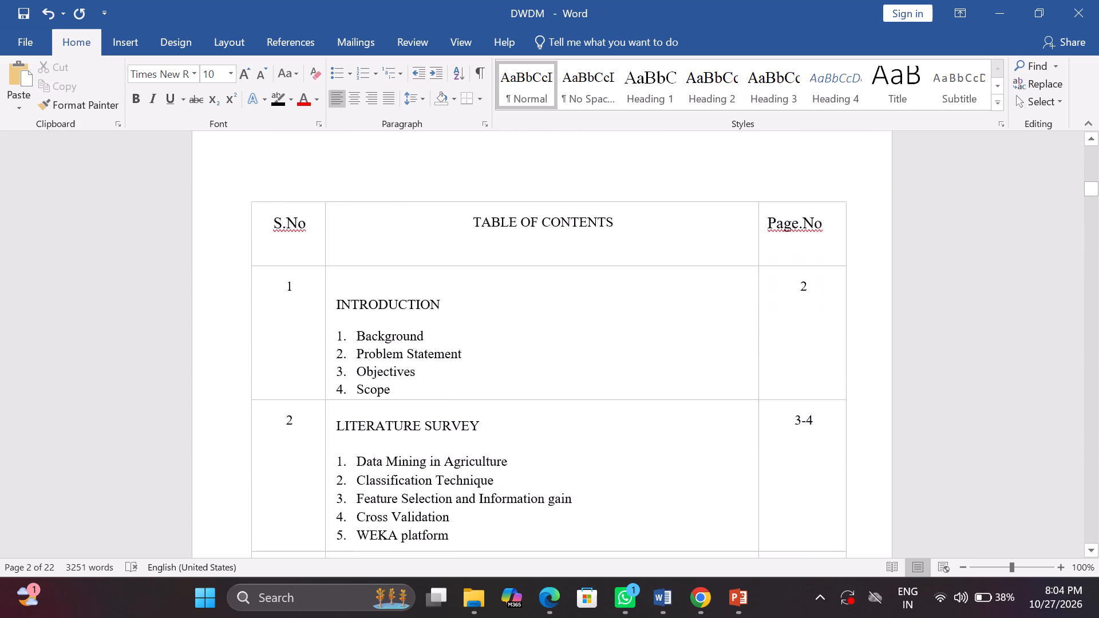
{"action": "scroll", "coordinate": [551, 320], "scroll_direction": "down", "scroll_amount": 2}
{"action": "scroll", "coordinate": [551, 320], "scroll_direction": "down", "scroll_amount": 2, "text": "ctrl"}
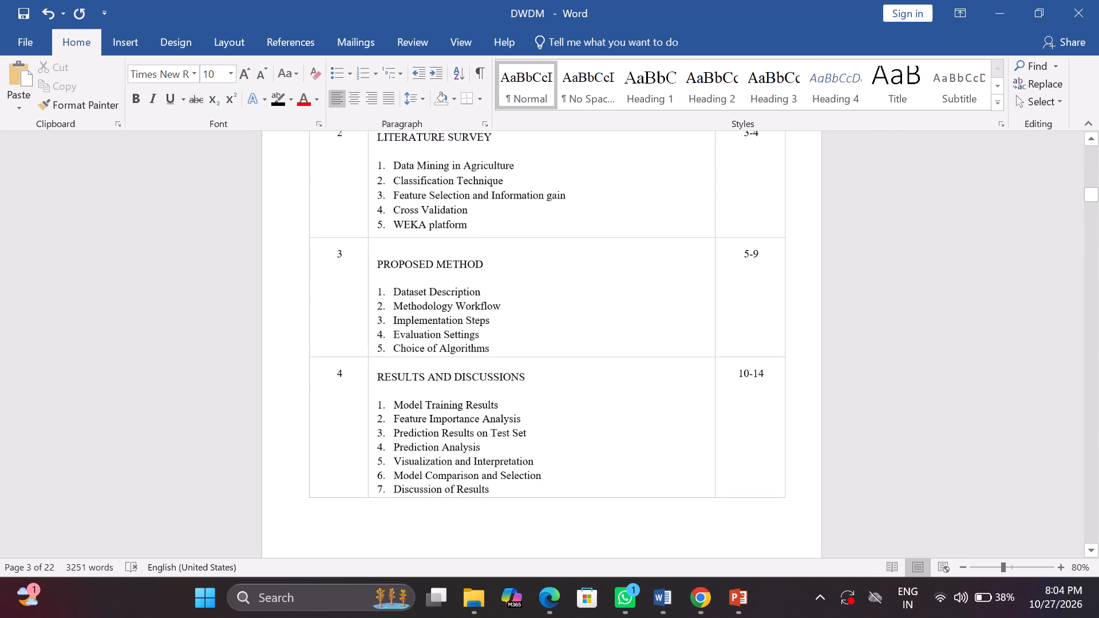
{"action": "scroll", "coordinate": [551, 320], "scroll_direction": "down", "scroll_amount": 4}
{"action": "scroll", "coordinate": [551, 320], "scroll_direction": "up", "scroll_amount": 8}
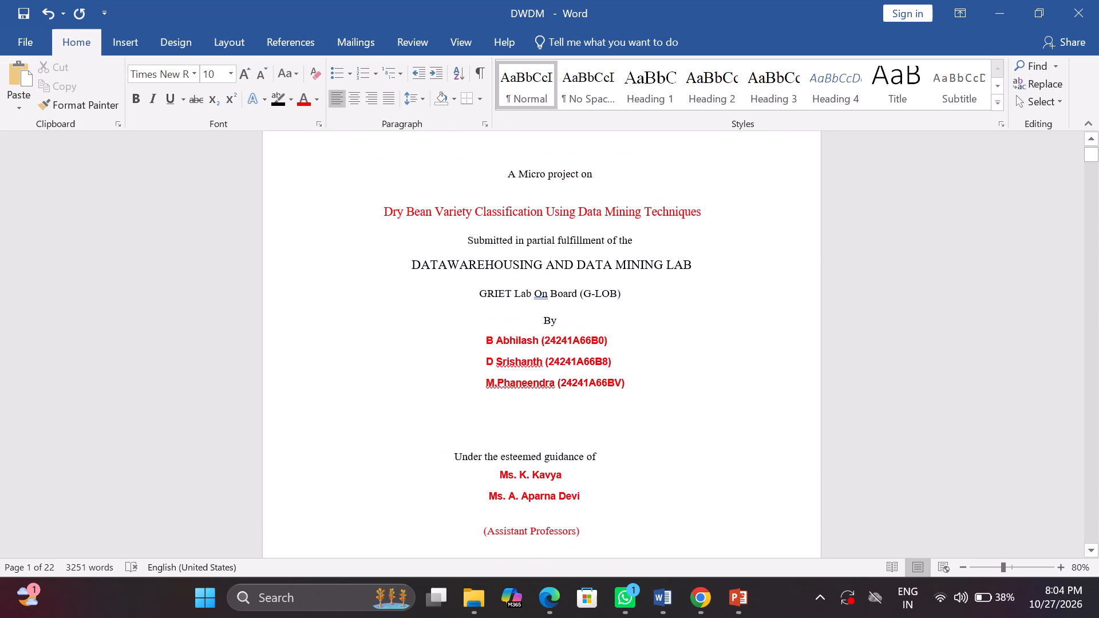
{"action": "scroll", "coordinate": [631, 271], "scroll_direction": "up", "scroll_amount": 1}
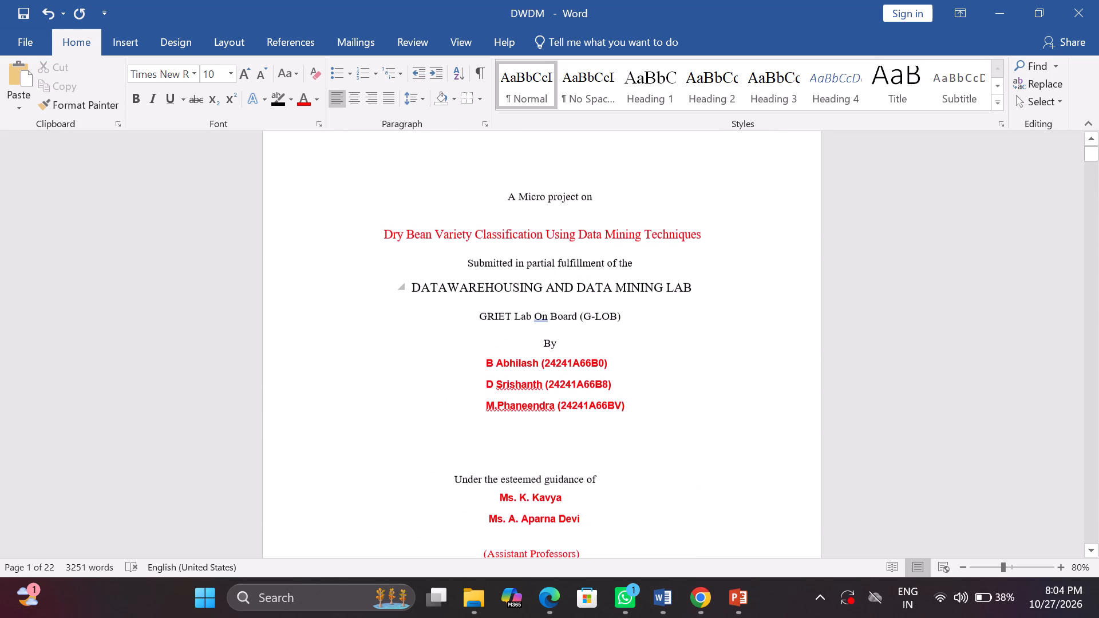
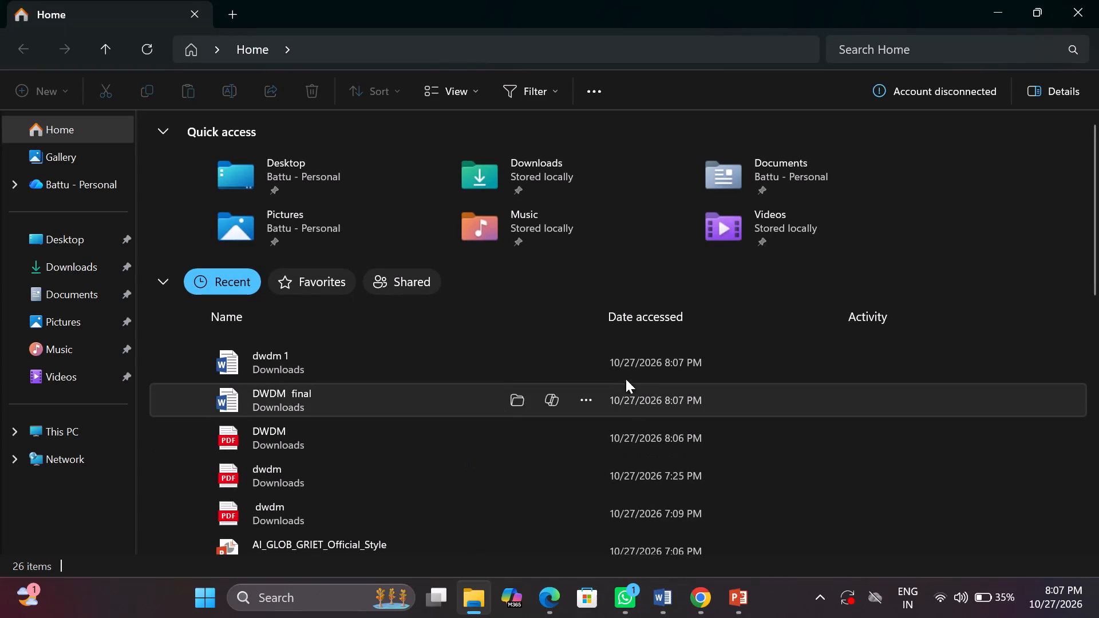
In File Explorer, share the recent Word document "DWDM final" from Downloads with WhatsApp.
{"action": "left_click", "coordinate": [584, 396]}
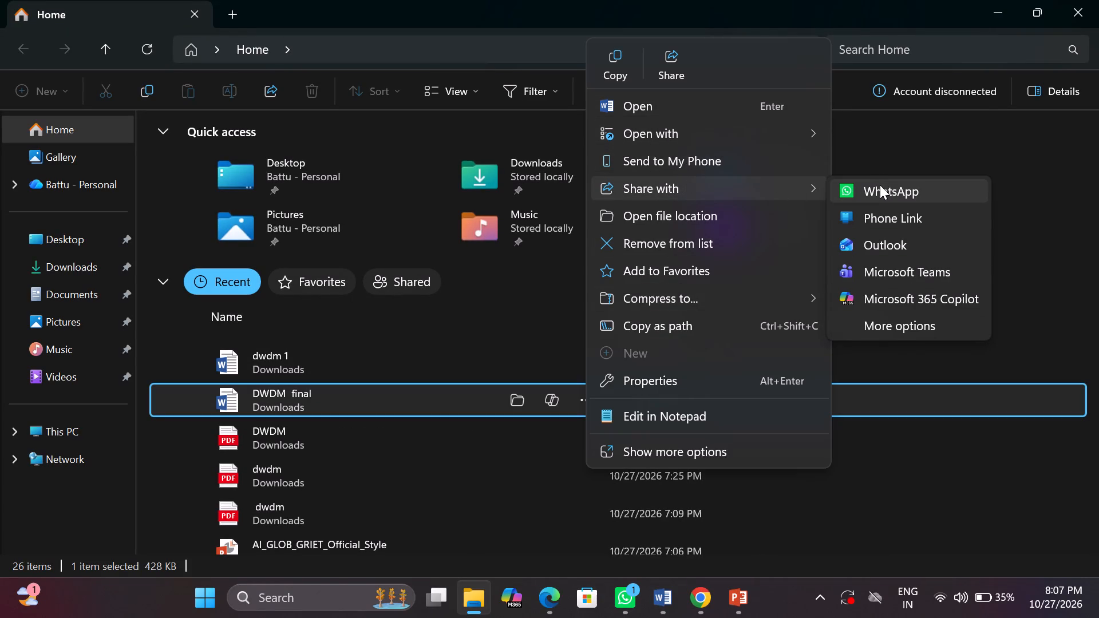
{"action": "left_click", "coordinate": [879, 188]}
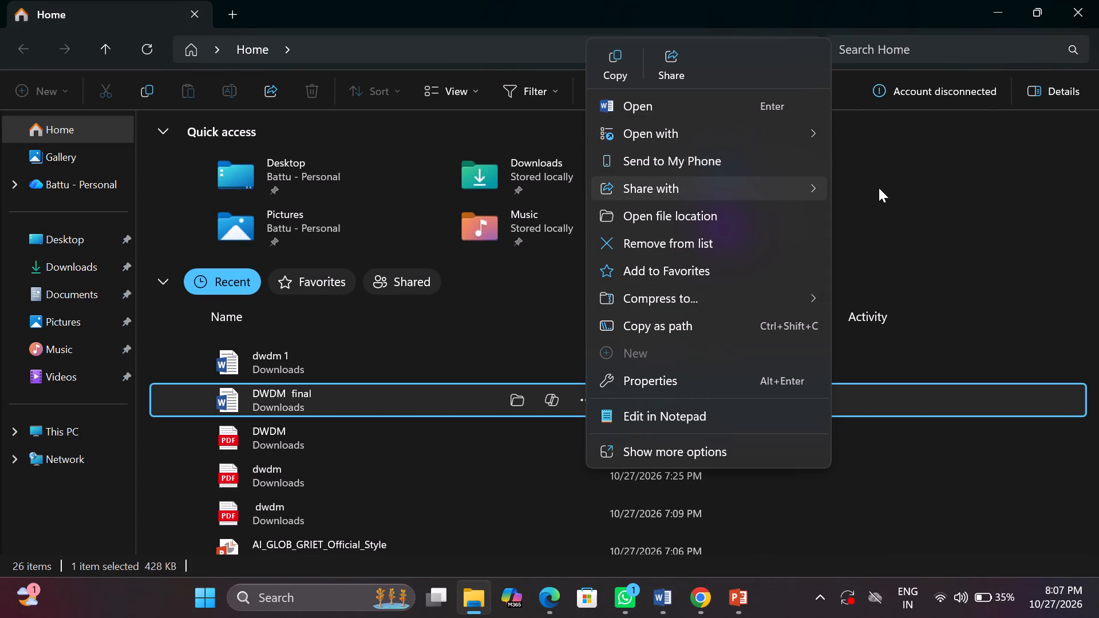
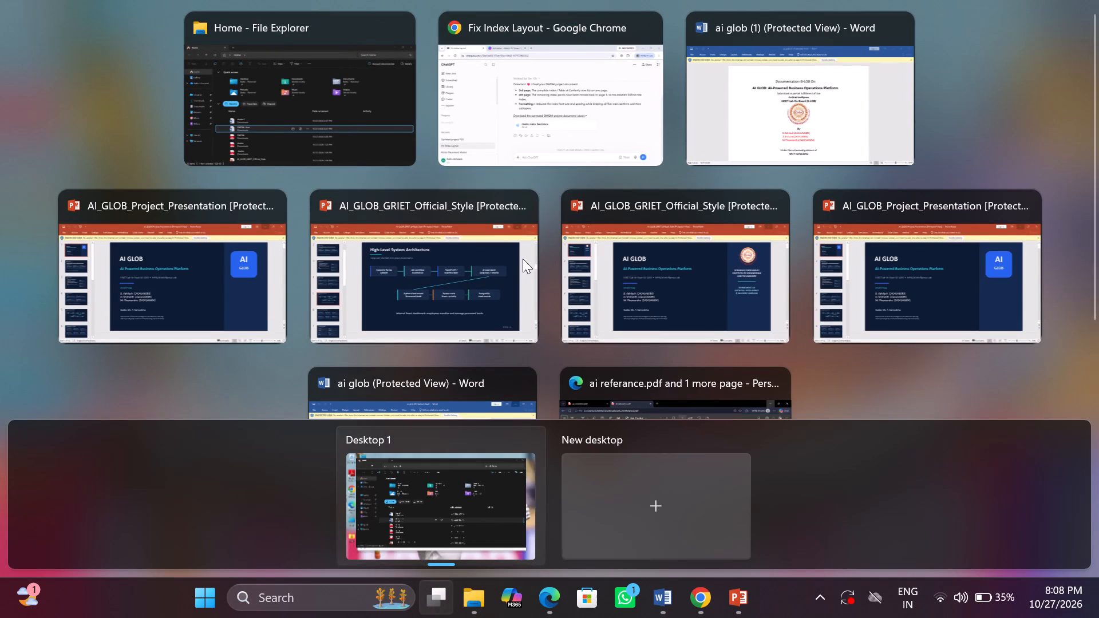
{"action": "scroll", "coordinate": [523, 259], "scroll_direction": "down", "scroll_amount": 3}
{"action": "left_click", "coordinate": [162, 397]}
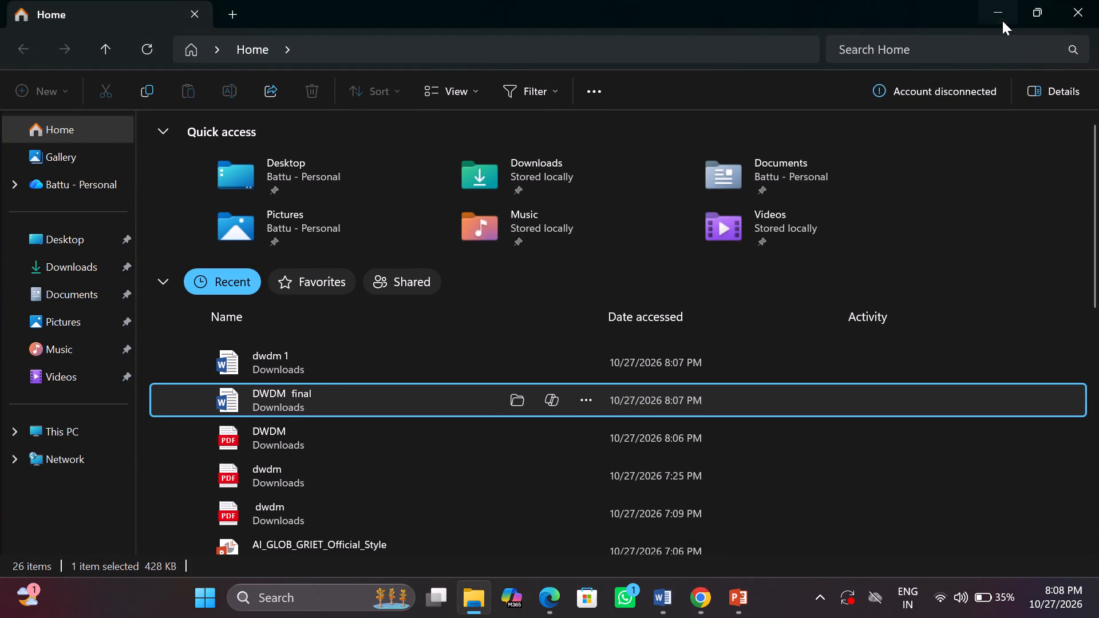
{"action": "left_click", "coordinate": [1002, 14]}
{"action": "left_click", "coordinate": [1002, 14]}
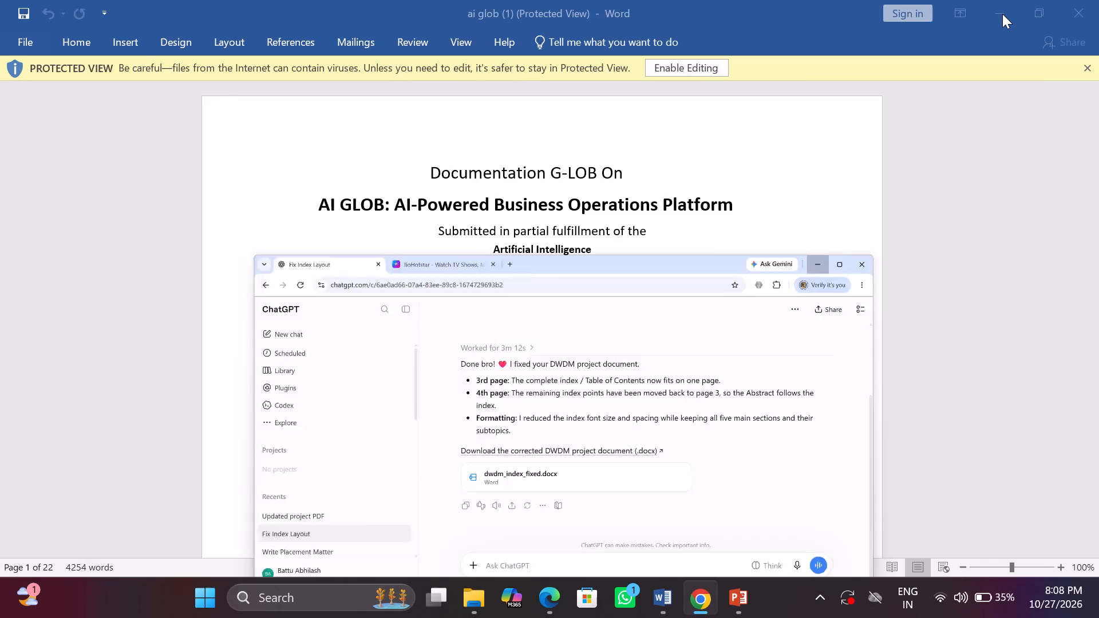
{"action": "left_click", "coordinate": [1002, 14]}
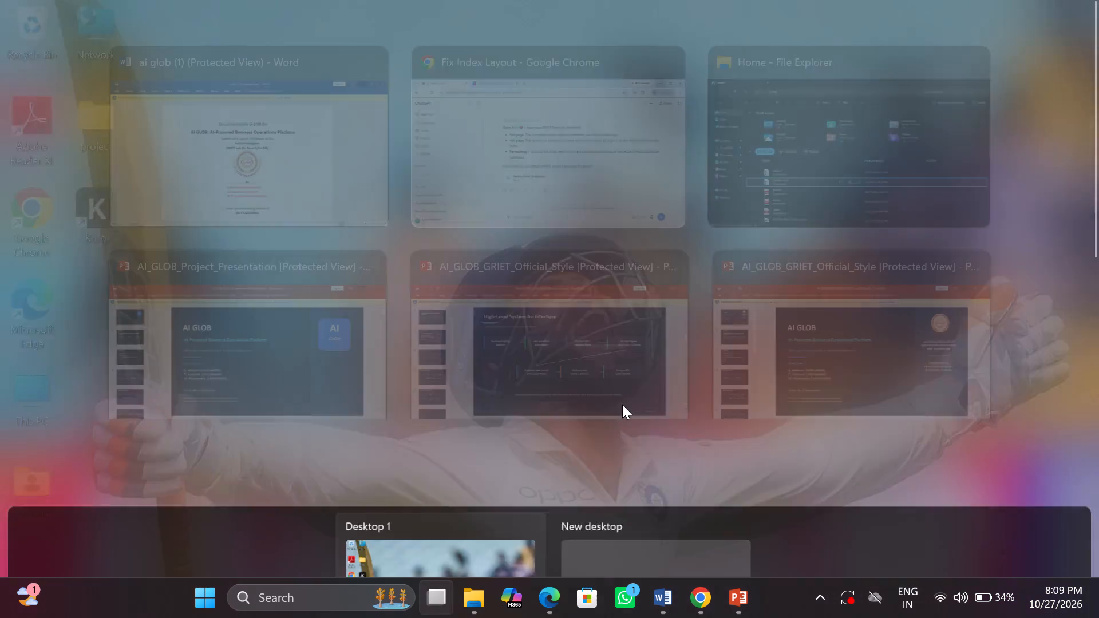
Switch to the Word window with "ai glob (1)" and open the recent document "DWDM final" from Downloads.
{"action": "left_click", "coordinate": [274, 148]}
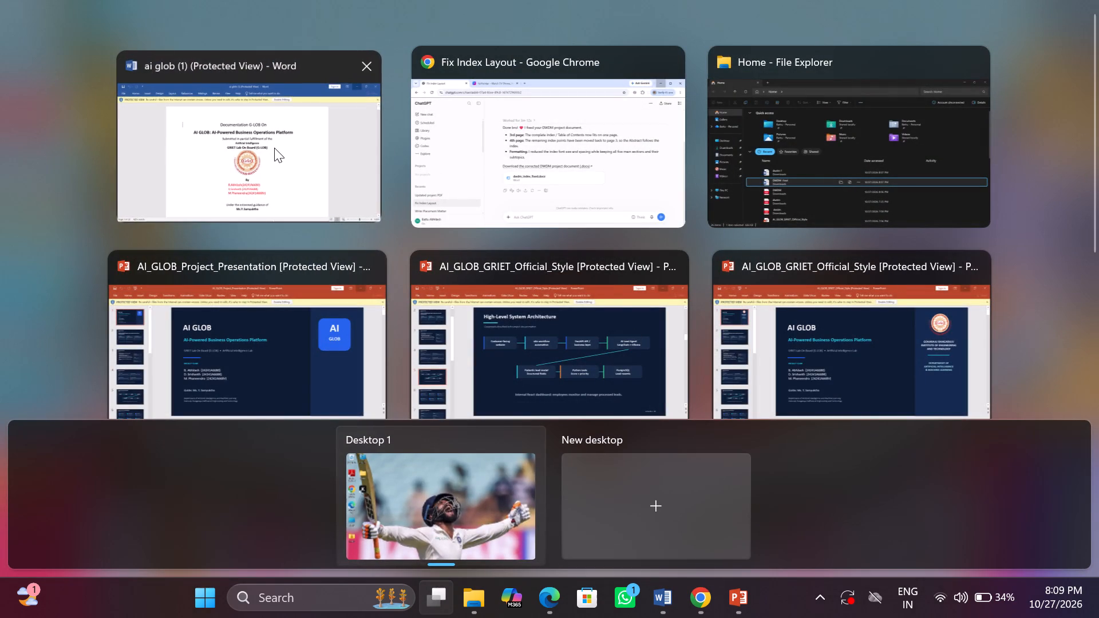
{"action": "scroll", "coordinate": [567, 477], "scroll_direction": "down", "scroll_amount": 1}
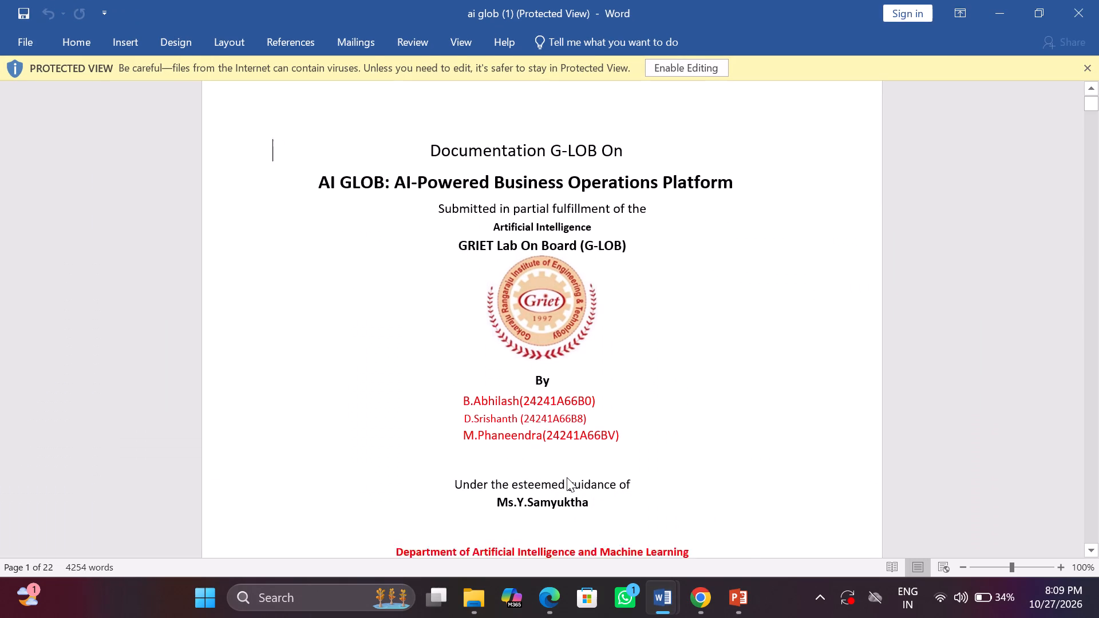
{"action": "scroll", "coordinate": [567, 477], "scroll_direction": "down", "scroll_amount": 2}
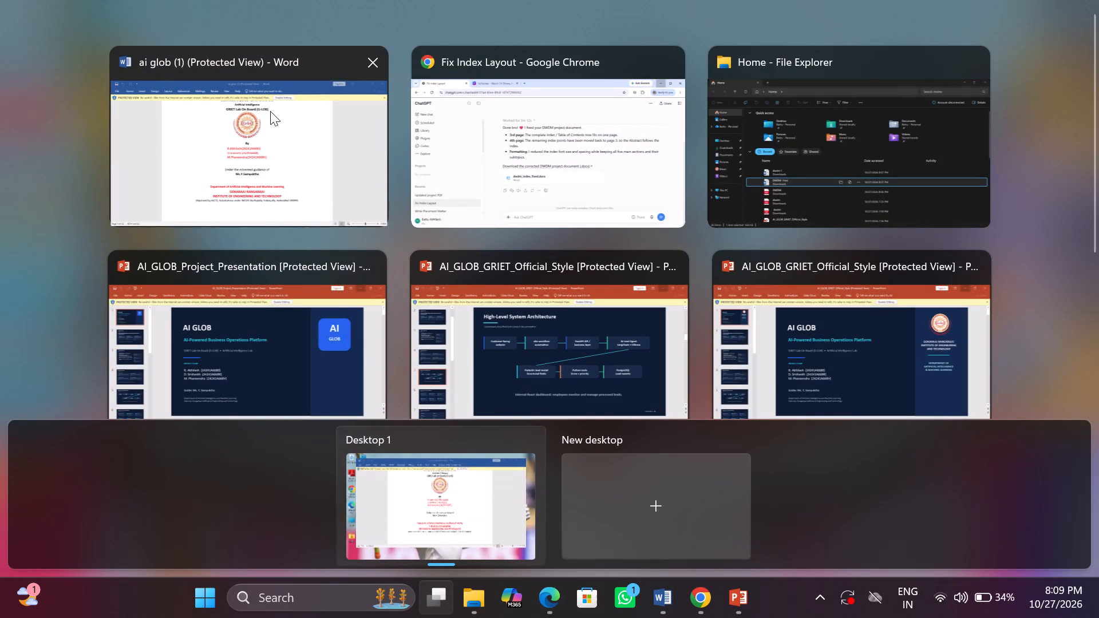
{"action": "left_click", "coordinate": [260, 123]}
{"action": "scroll", "coordinate": [461, 249], "scroll_direction": "up", "scroll_amount": 4}
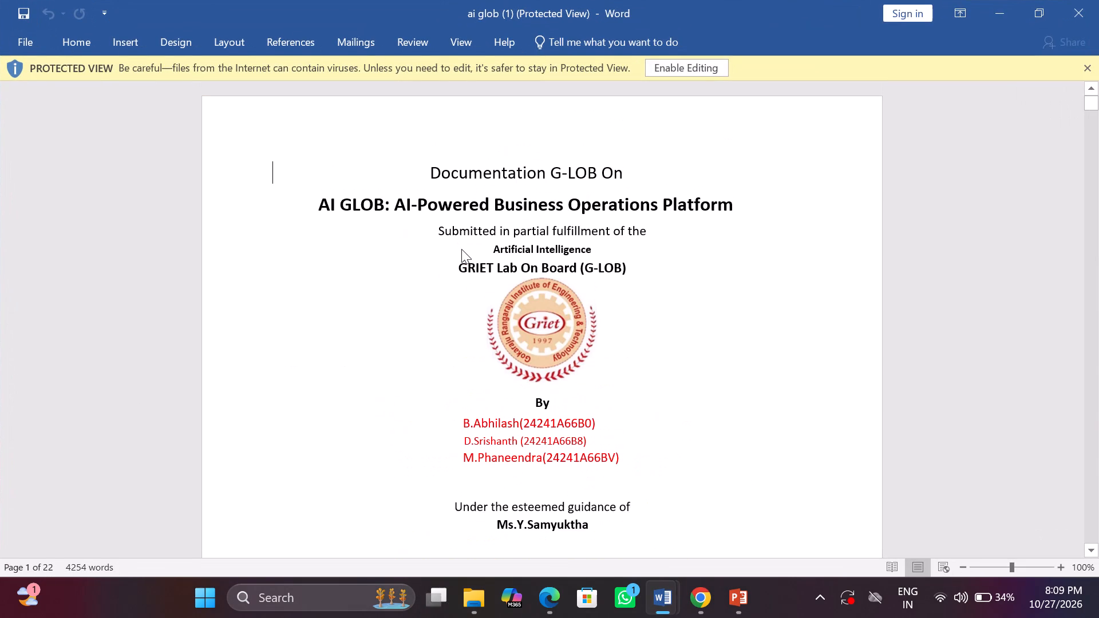
{"action": "left_click", "coordinate": [13, 45]}
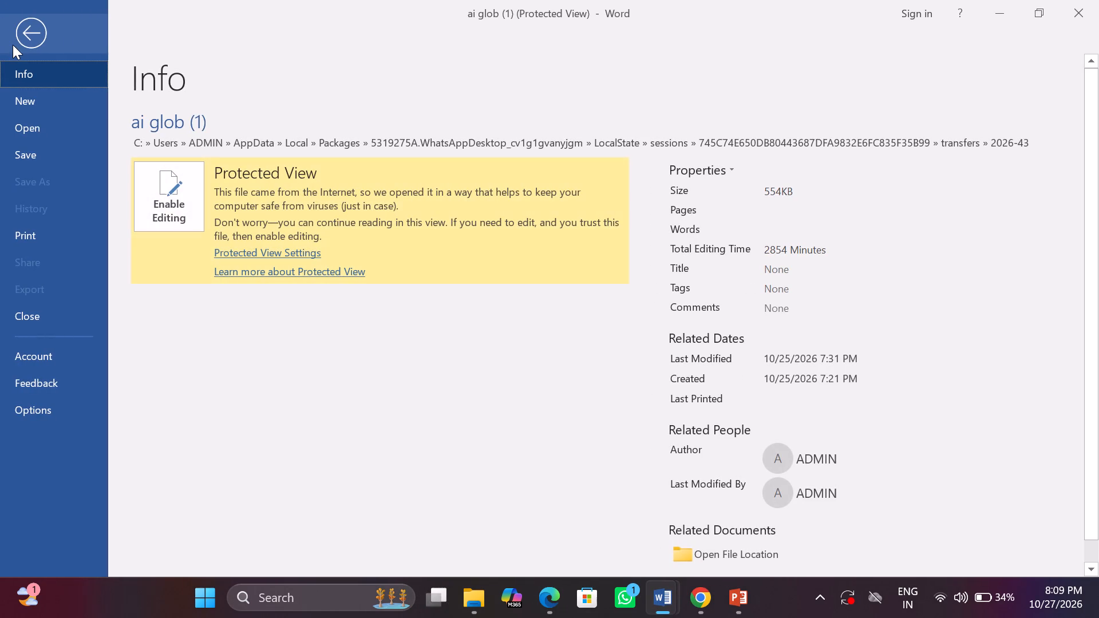
{"action": "left_click", "coordinate": [69, 124]}
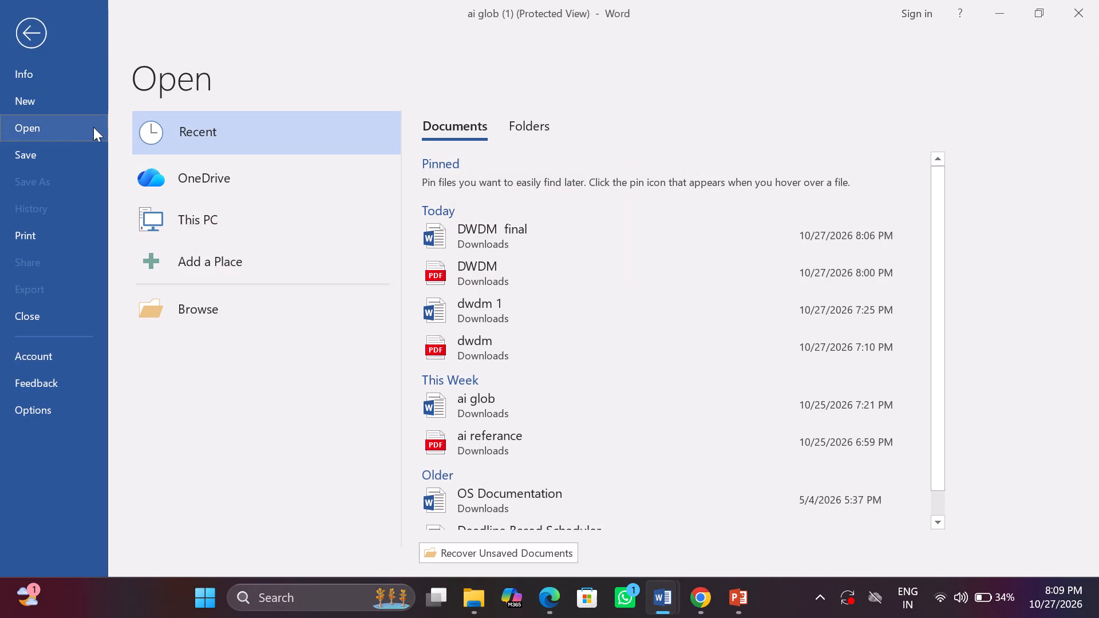
{"action": "left_click", "coordinate": [206, 223]}
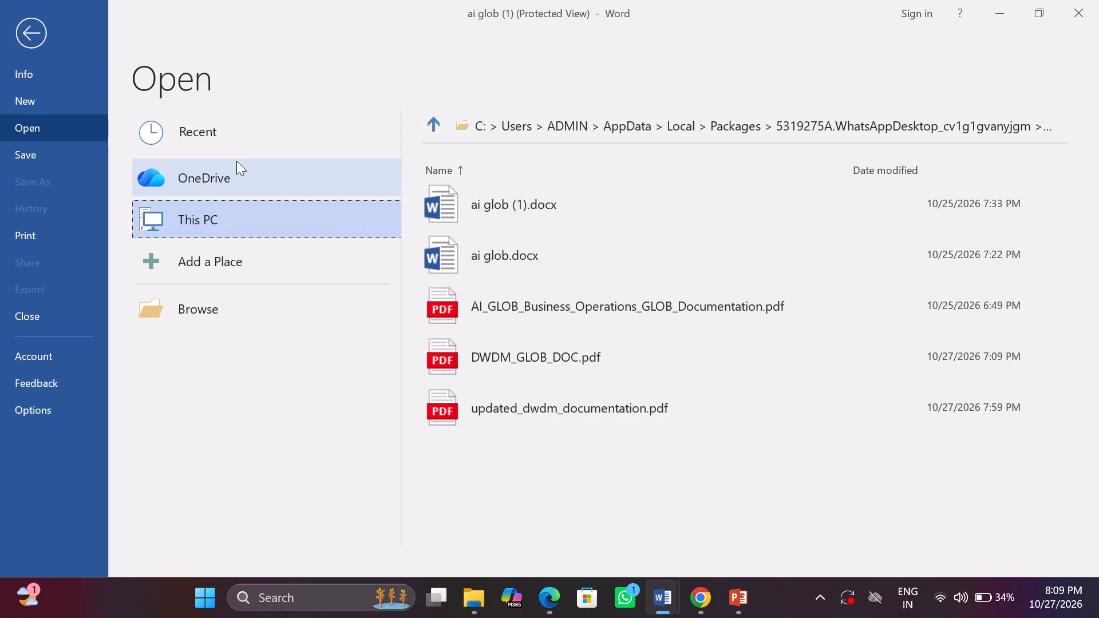
{"action": "left_click", "coordinate": [236, 161]}
{"action": "left_click", "coordinate": [252, 133]}
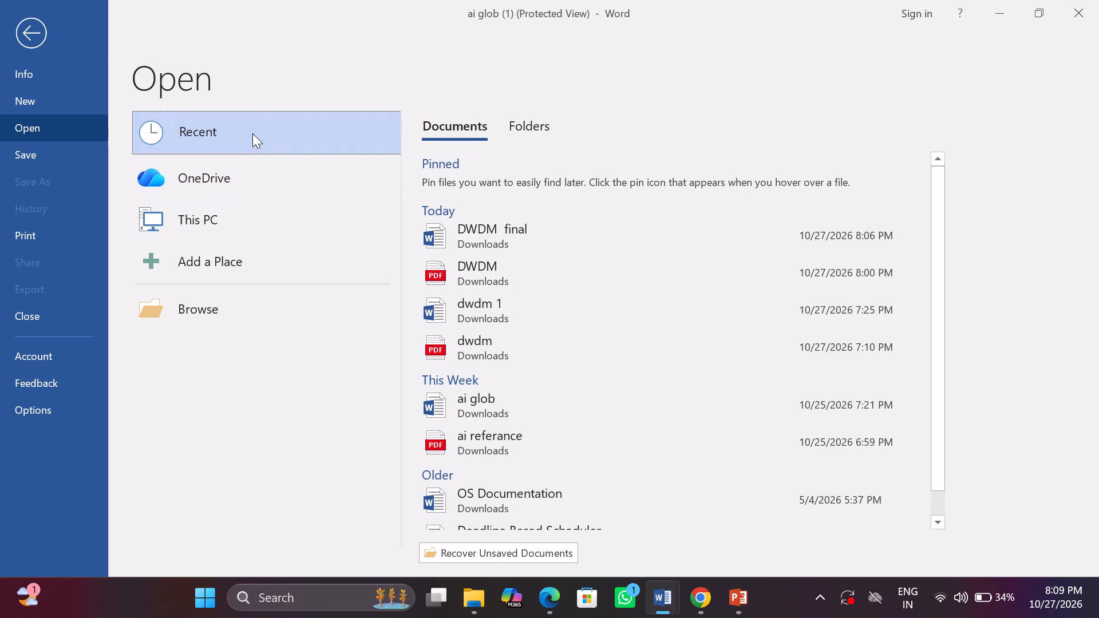
{"action": "double_click", "coordinate": [516, 233]}
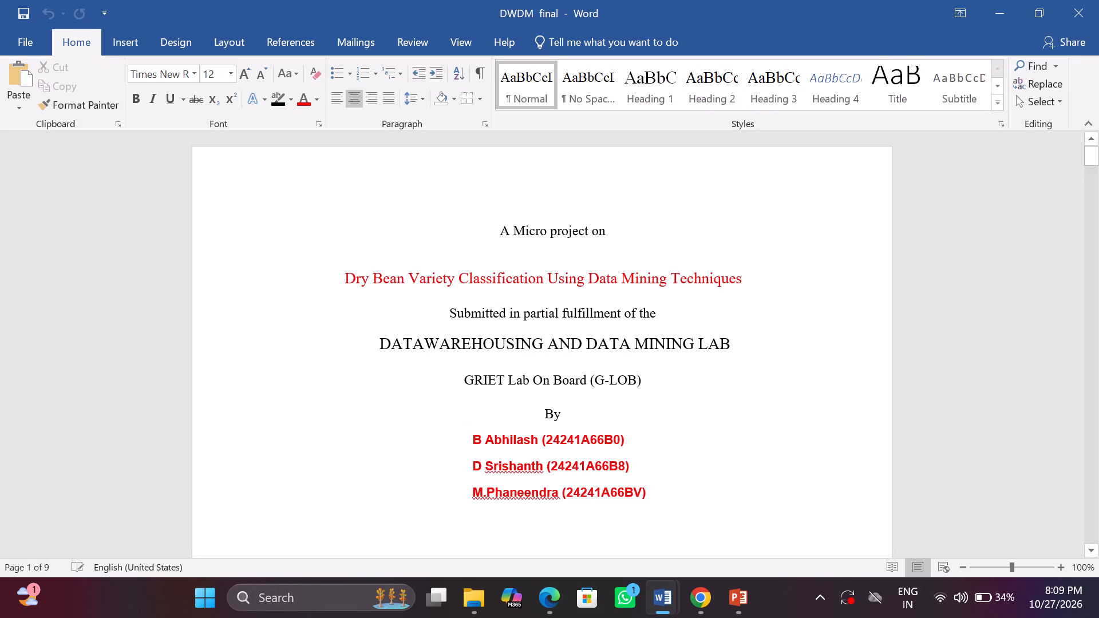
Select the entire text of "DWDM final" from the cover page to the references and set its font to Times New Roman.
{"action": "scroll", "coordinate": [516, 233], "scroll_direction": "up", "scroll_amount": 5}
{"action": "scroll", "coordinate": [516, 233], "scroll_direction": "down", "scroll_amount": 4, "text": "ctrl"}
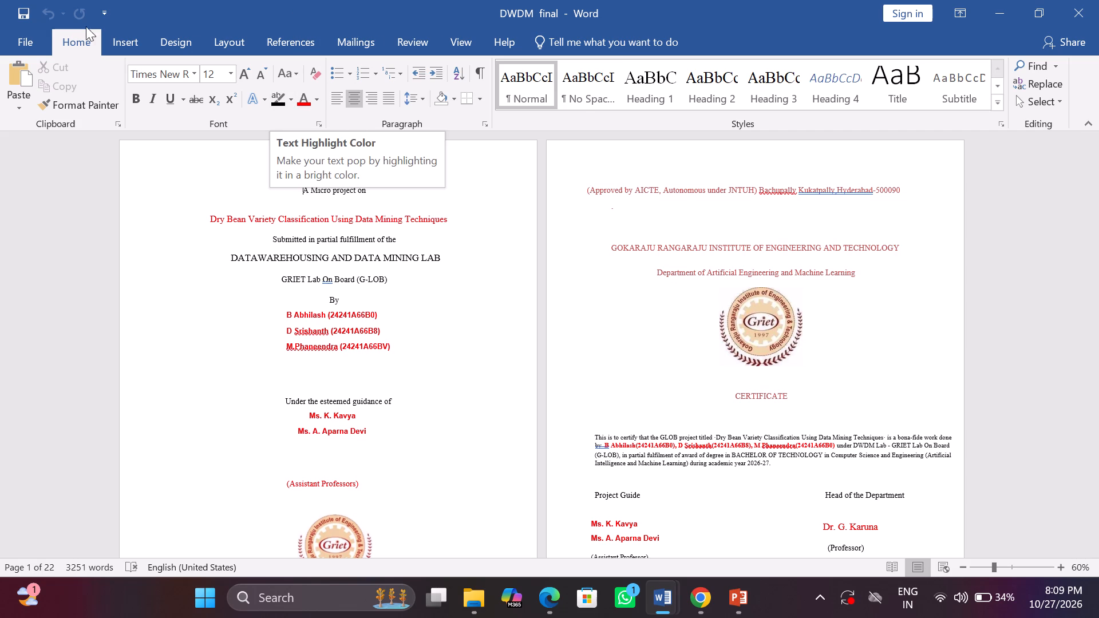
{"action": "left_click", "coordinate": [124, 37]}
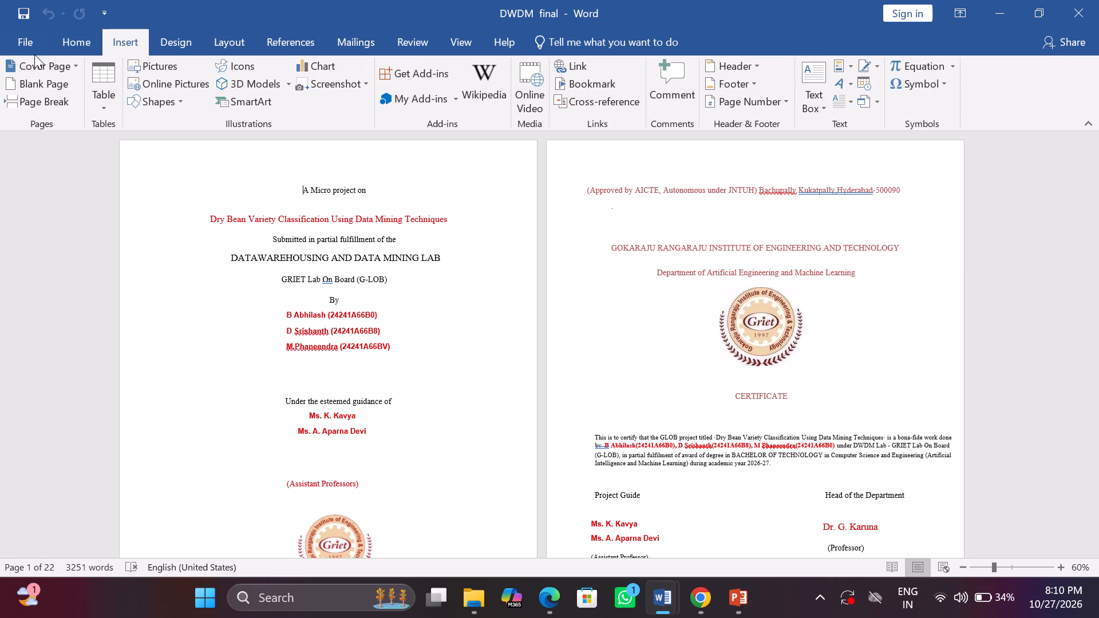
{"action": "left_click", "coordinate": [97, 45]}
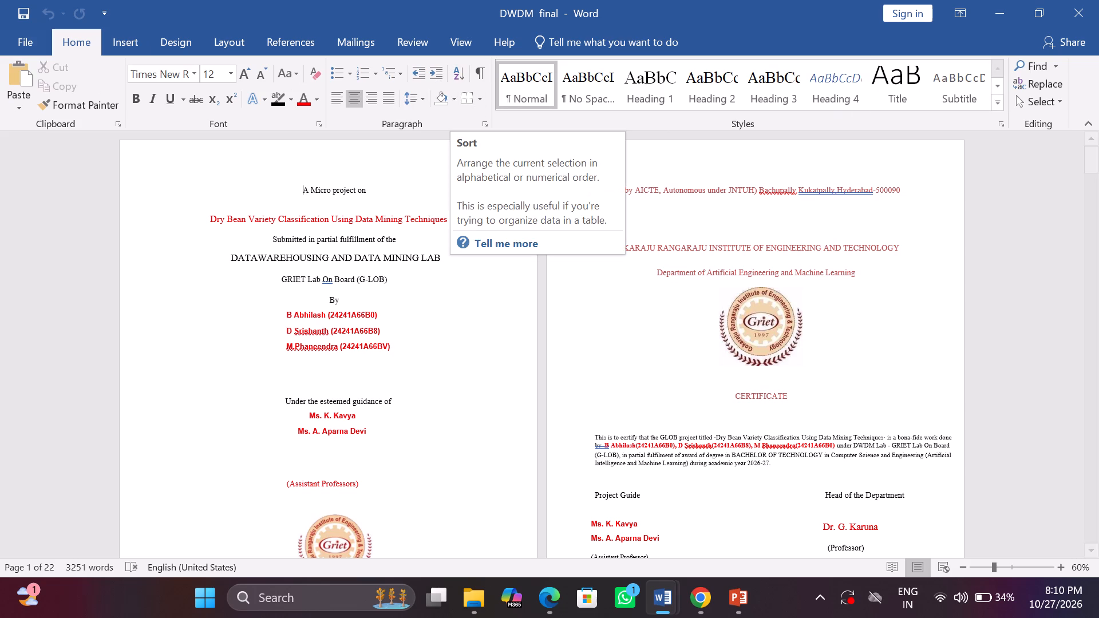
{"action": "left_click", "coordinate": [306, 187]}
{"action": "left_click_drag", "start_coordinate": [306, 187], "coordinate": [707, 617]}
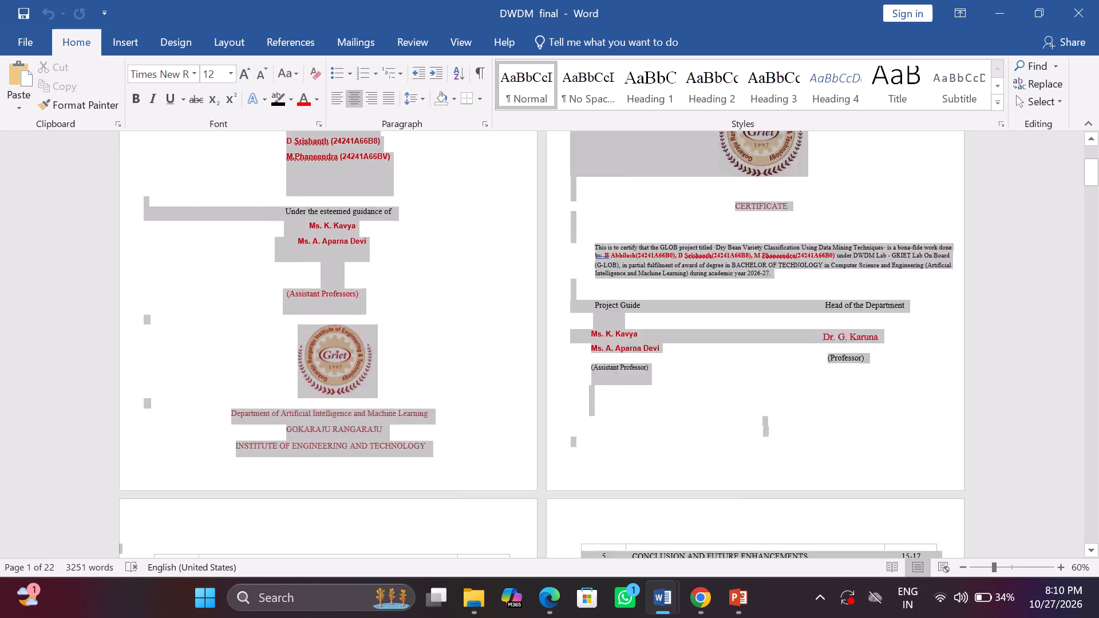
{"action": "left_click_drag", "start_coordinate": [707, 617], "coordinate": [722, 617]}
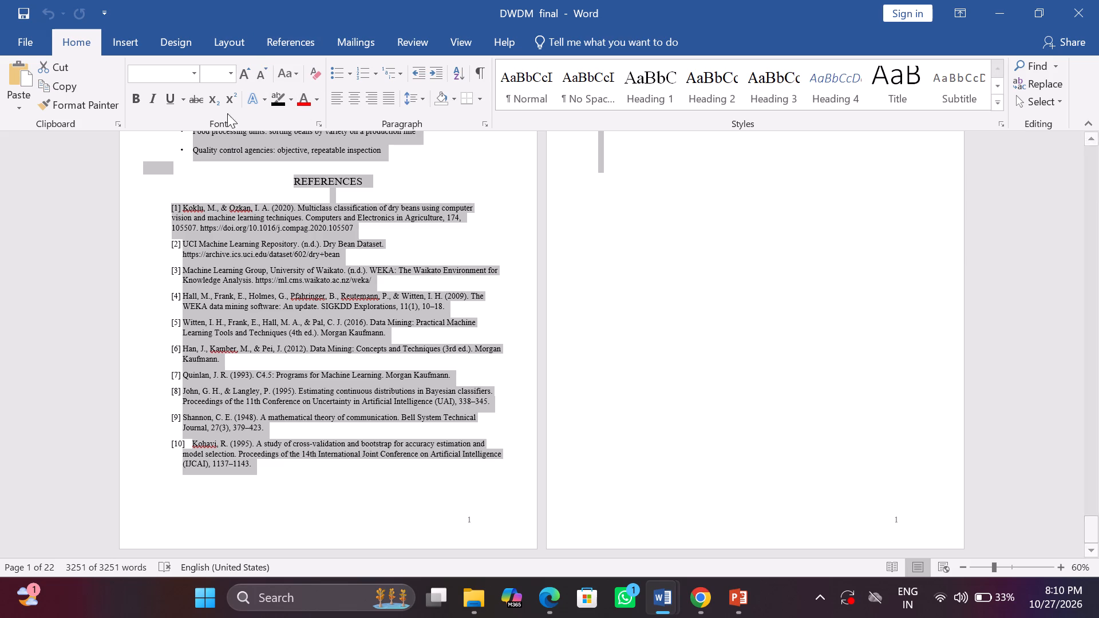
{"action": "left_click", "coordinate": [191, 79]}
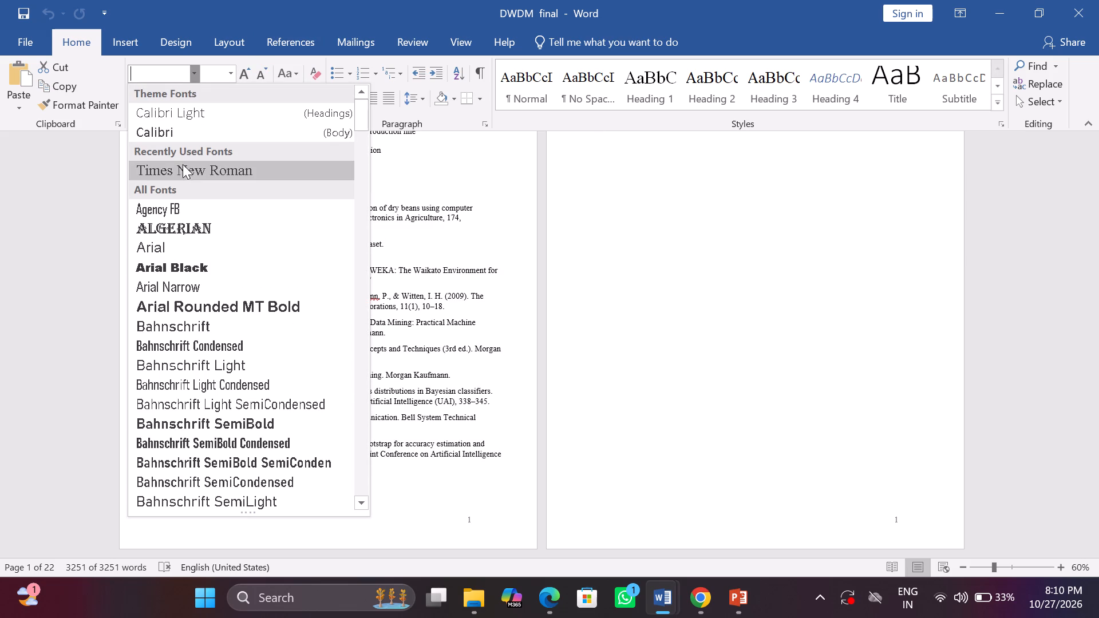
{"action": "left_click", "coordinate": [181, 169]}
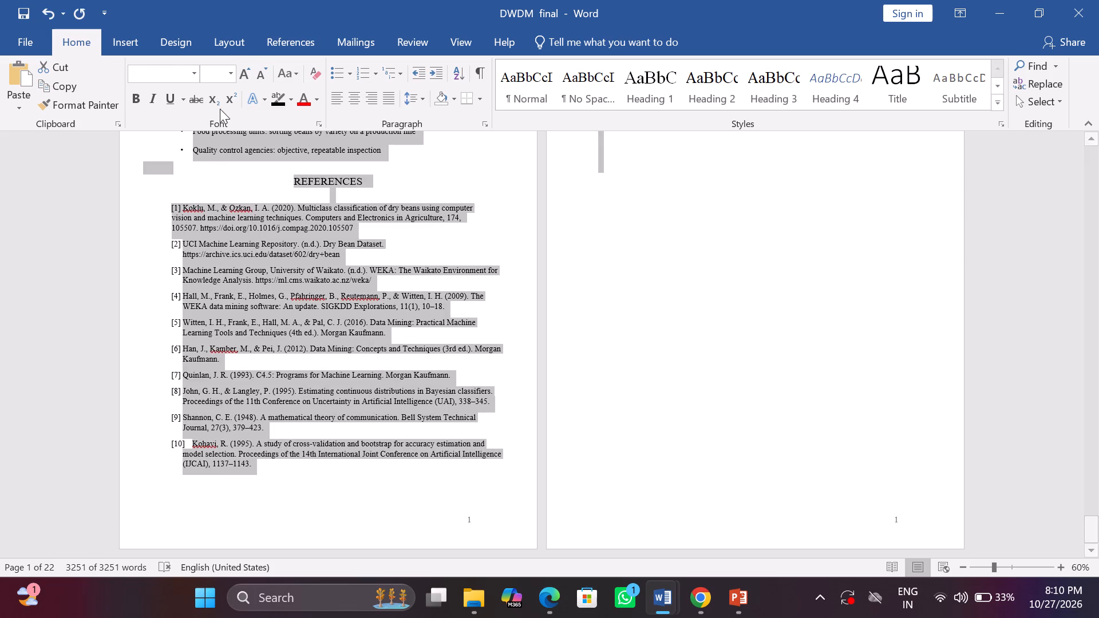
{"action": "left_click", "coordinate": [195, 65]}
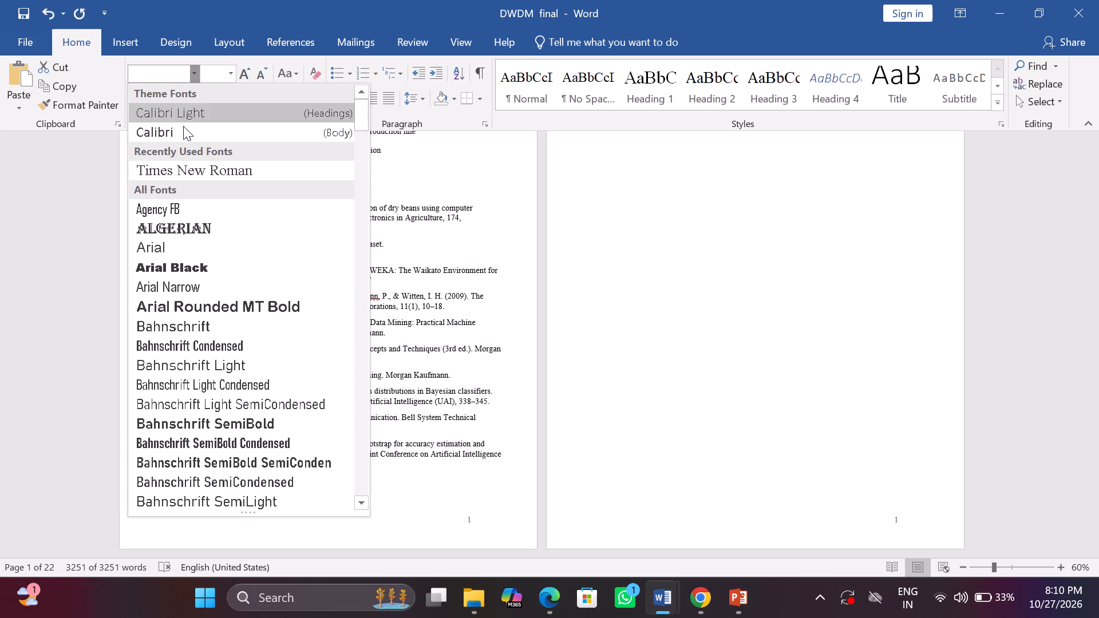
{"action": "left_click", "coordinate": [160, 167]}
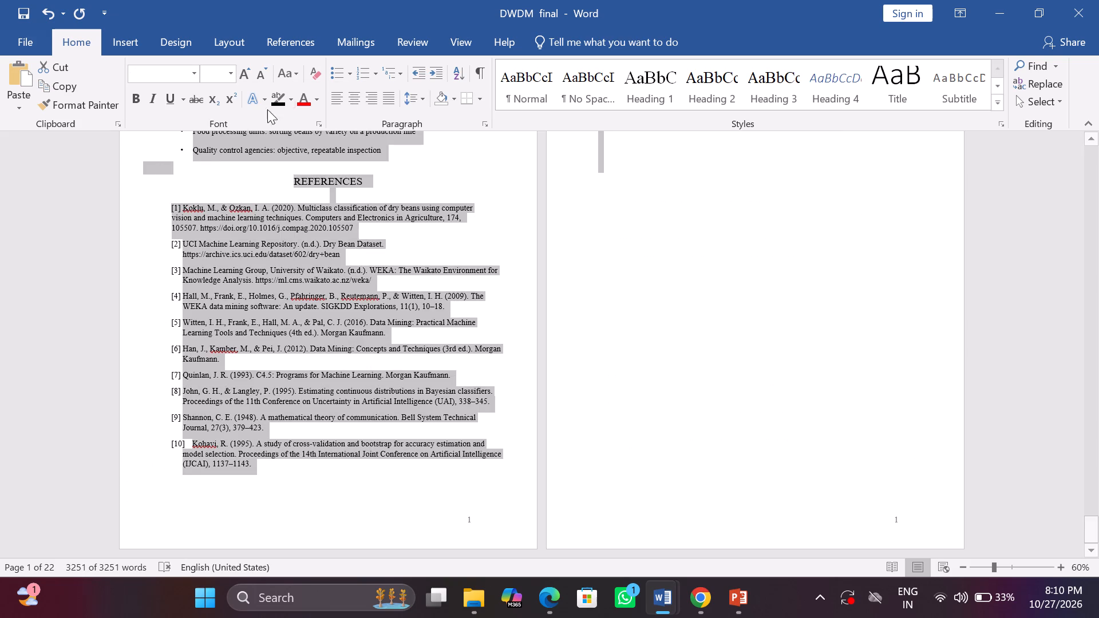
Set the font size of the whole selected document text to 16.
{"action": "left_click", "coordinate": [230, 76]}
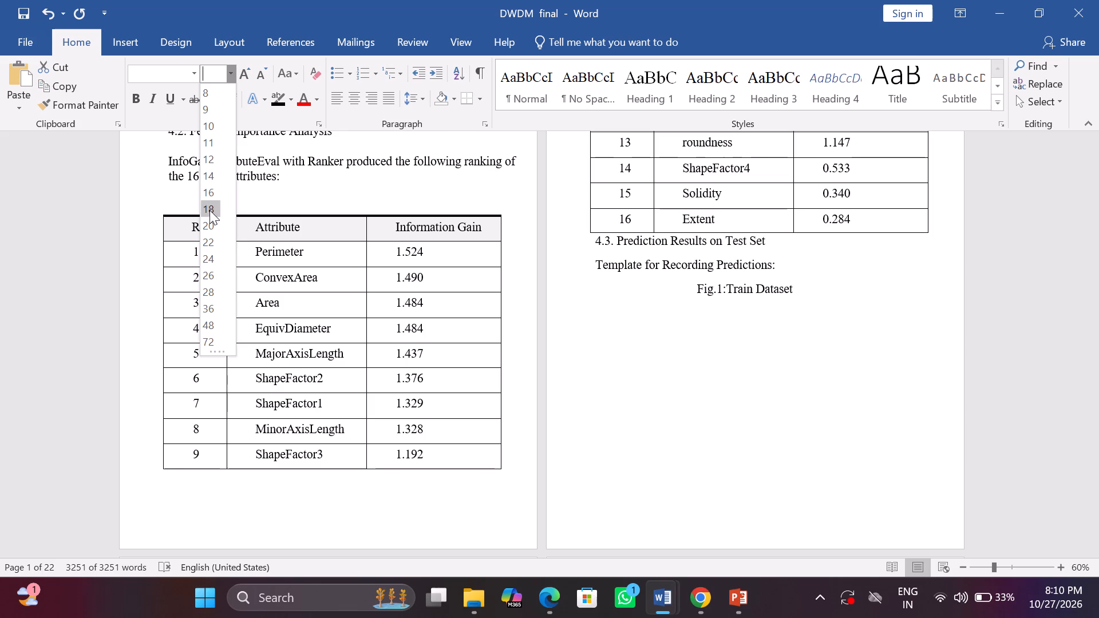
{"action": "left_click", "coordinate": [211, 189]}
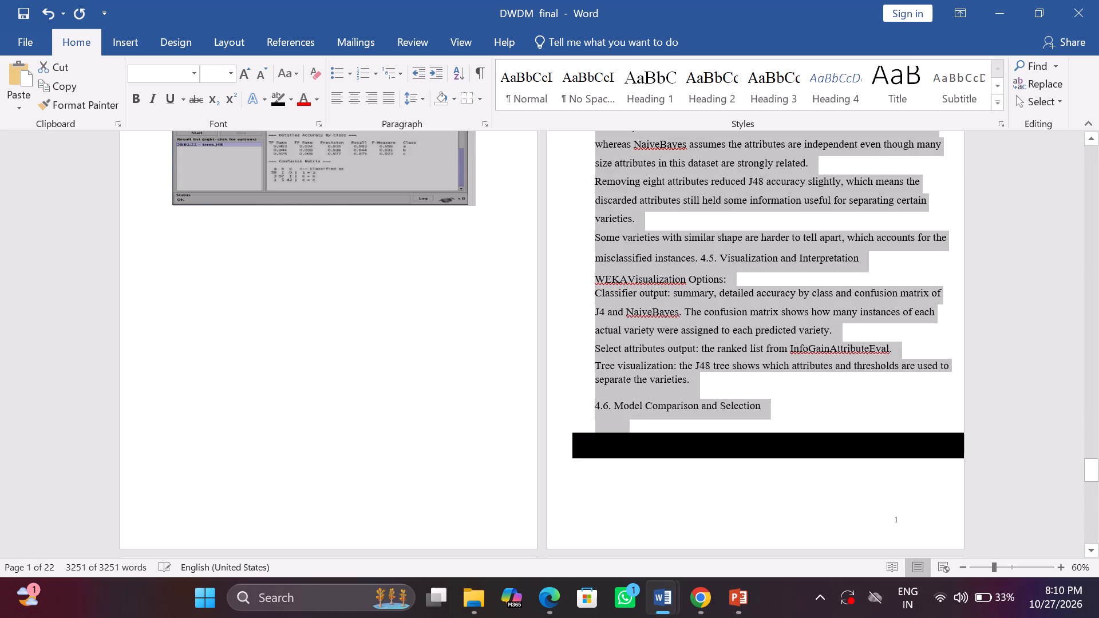
Examine how the font changes affect the layout of the results pages, cover page and certificate page.
{"action": "scroll", "coordinate": [258, 235], "scroll_direction": "up", "scroll_amount": 5}
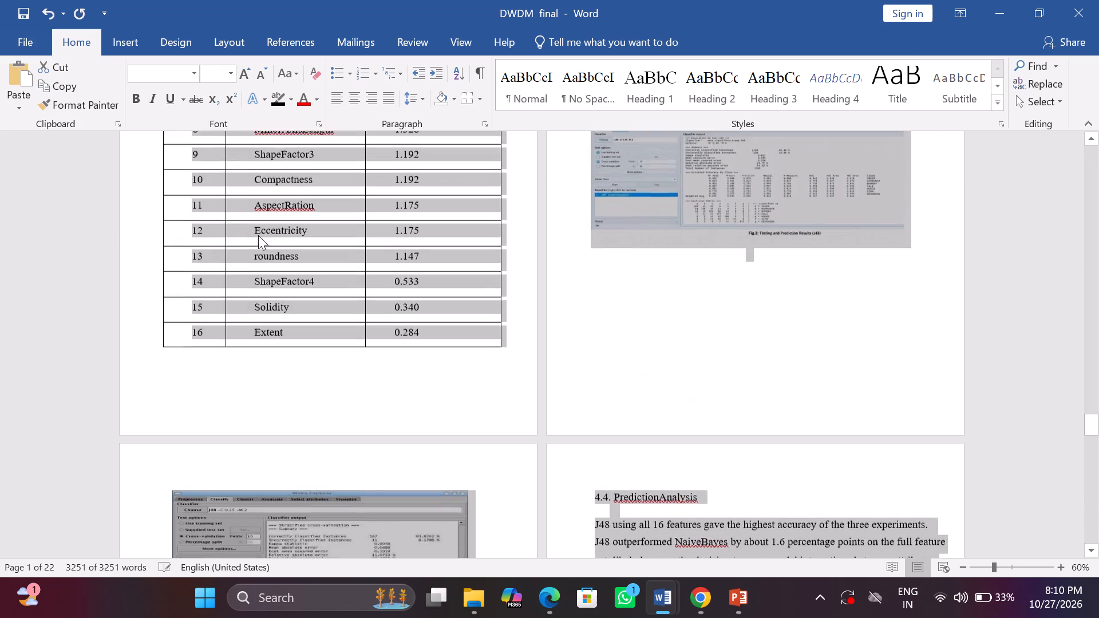
{"action": "scroll", "coordinate": [258, 235], "scroll_direction": "up", "scroll_amount": 9}
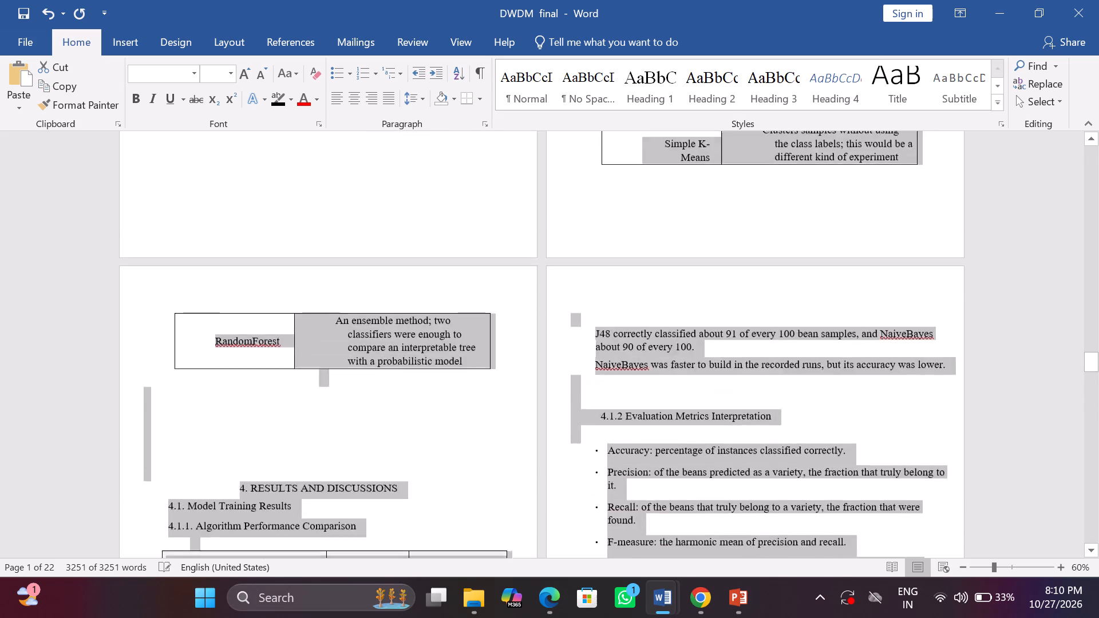
{"action": "scroll", "coordinate": [258, 235], "scroll_direction": "up", "scroll_amount": 20}
{"action": "scroll", "coordinate": [258, 235], "scroll_direction": "up", "scroll_amount": 11}
{"action": "left_click", "coordinate": [258, 235]}
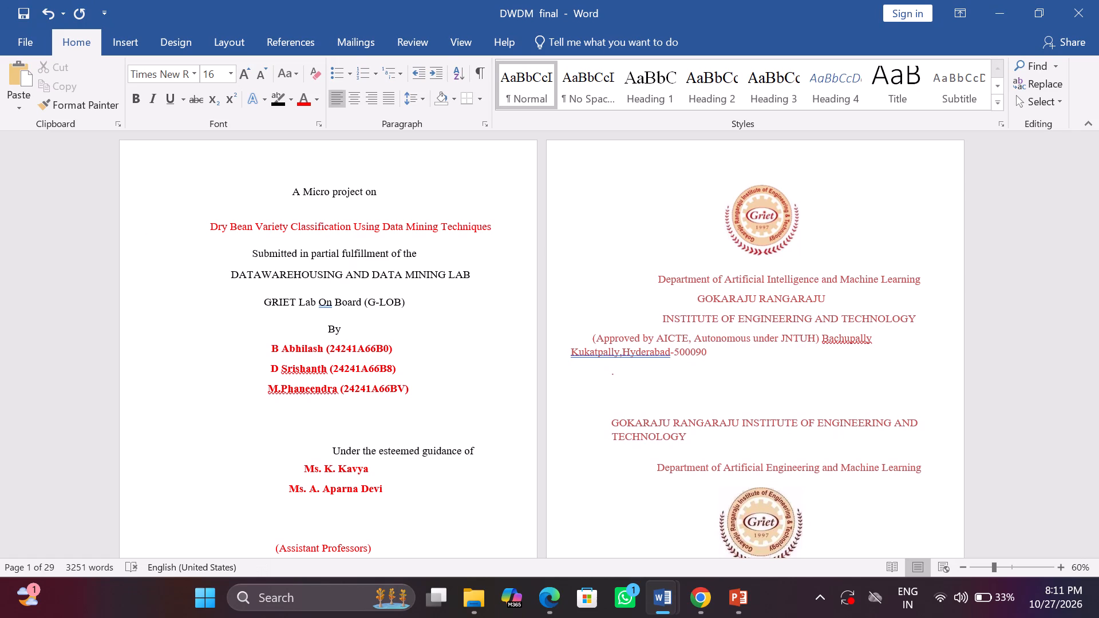
{"action": "scroll", "coordinate": [258, 235], "scroll_direction": "up", "scroll_amount": 4, "text": "ctrl"}
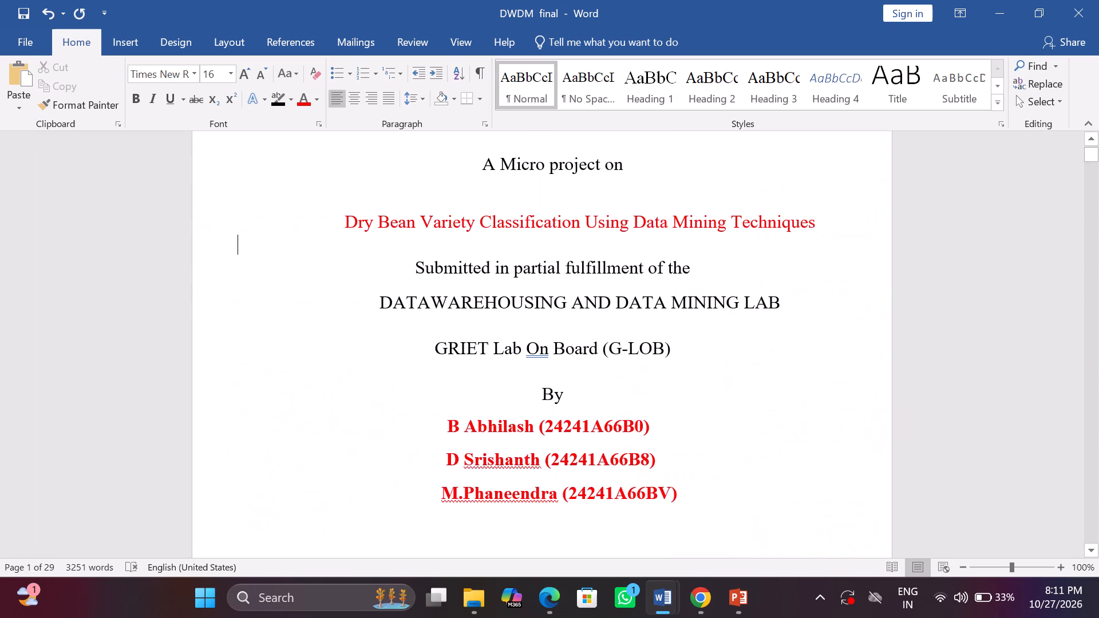
{"action": "scroll", "coordinate": [379, 271], "scroll_direction": "down", "scroll_amount": 2}
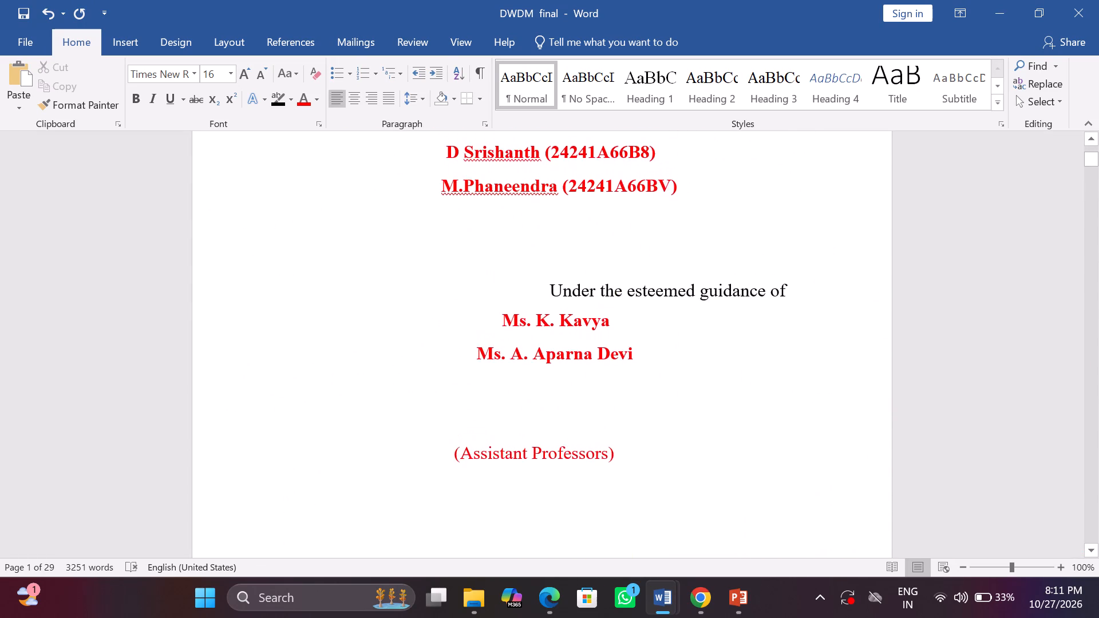
{"action": "scroll", "coordinate": [379, 271], "scroll_direction": "down", "scroll_amount": 2}
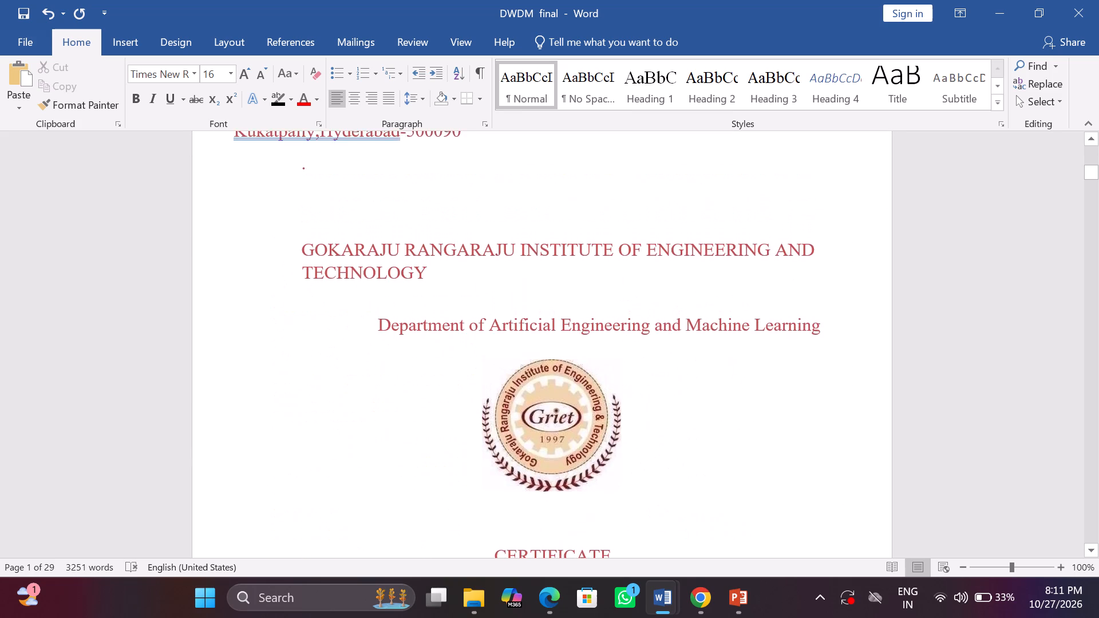
{"action": "scroll", "coordinate": [379, 271], "scroll_direction": "down", "scroll_amount": 3}
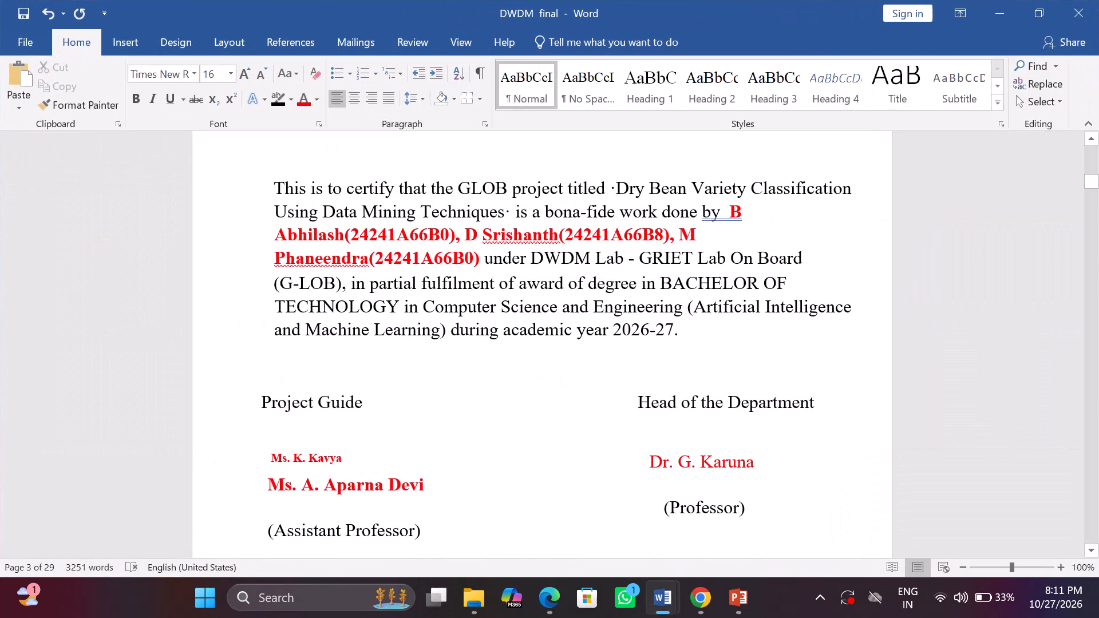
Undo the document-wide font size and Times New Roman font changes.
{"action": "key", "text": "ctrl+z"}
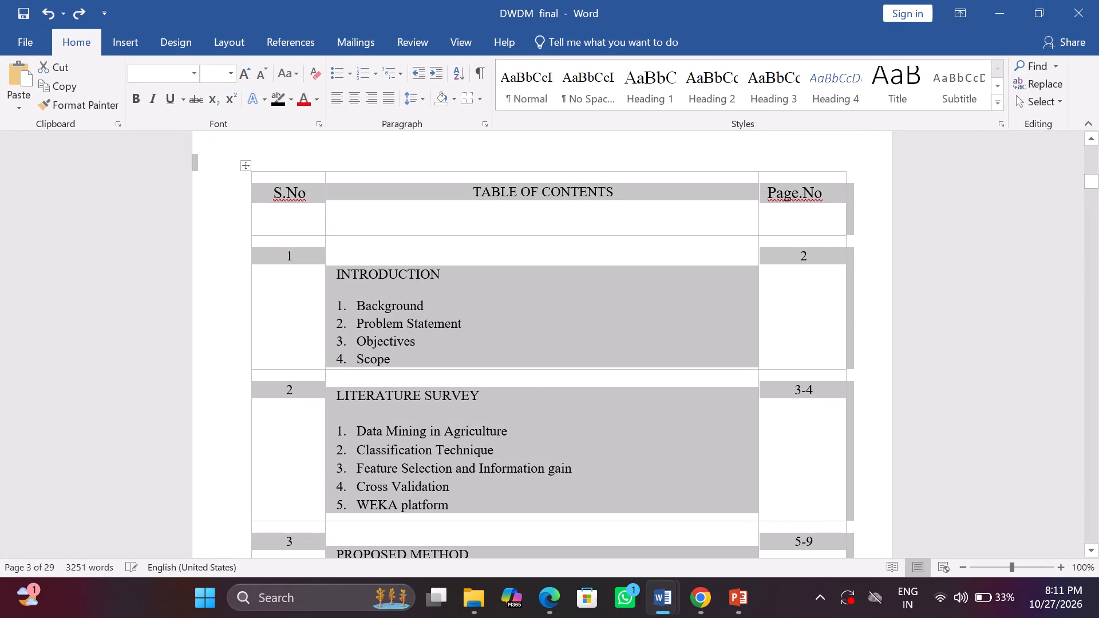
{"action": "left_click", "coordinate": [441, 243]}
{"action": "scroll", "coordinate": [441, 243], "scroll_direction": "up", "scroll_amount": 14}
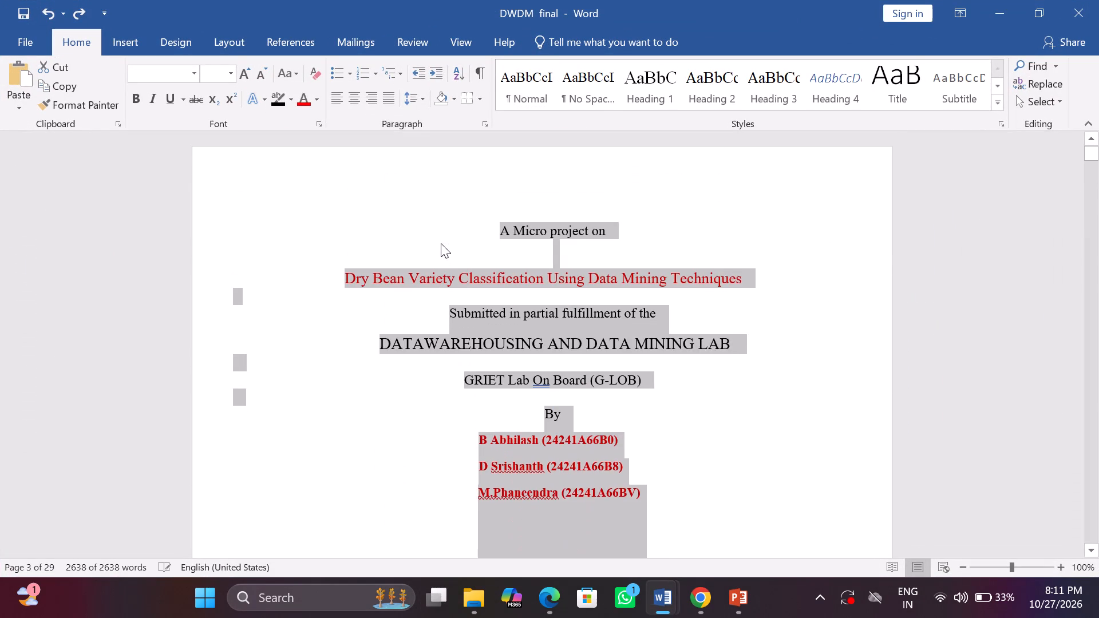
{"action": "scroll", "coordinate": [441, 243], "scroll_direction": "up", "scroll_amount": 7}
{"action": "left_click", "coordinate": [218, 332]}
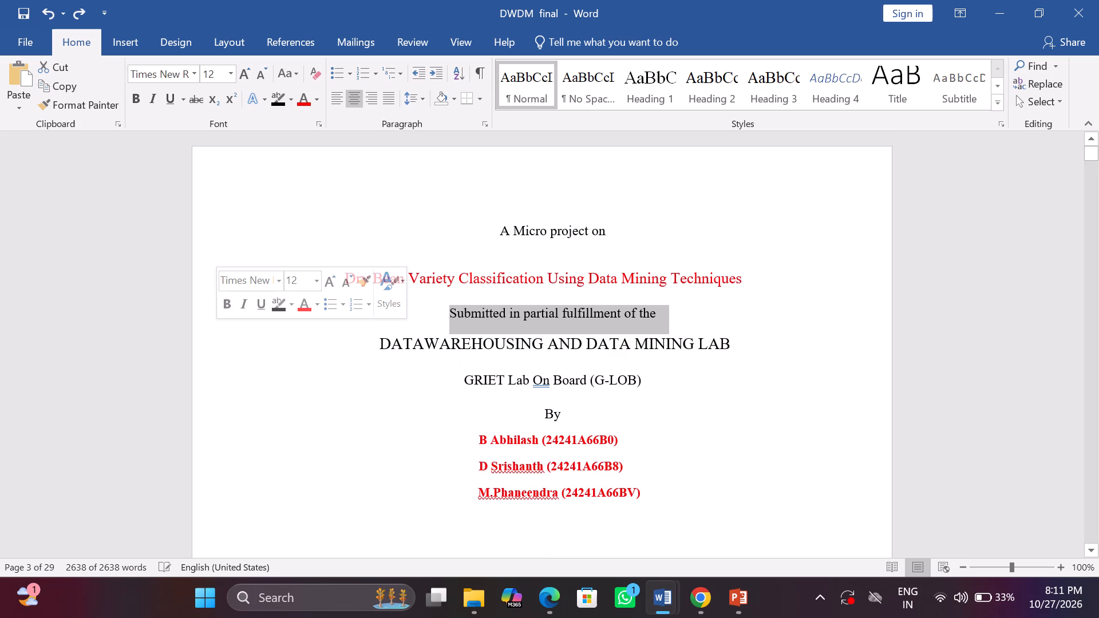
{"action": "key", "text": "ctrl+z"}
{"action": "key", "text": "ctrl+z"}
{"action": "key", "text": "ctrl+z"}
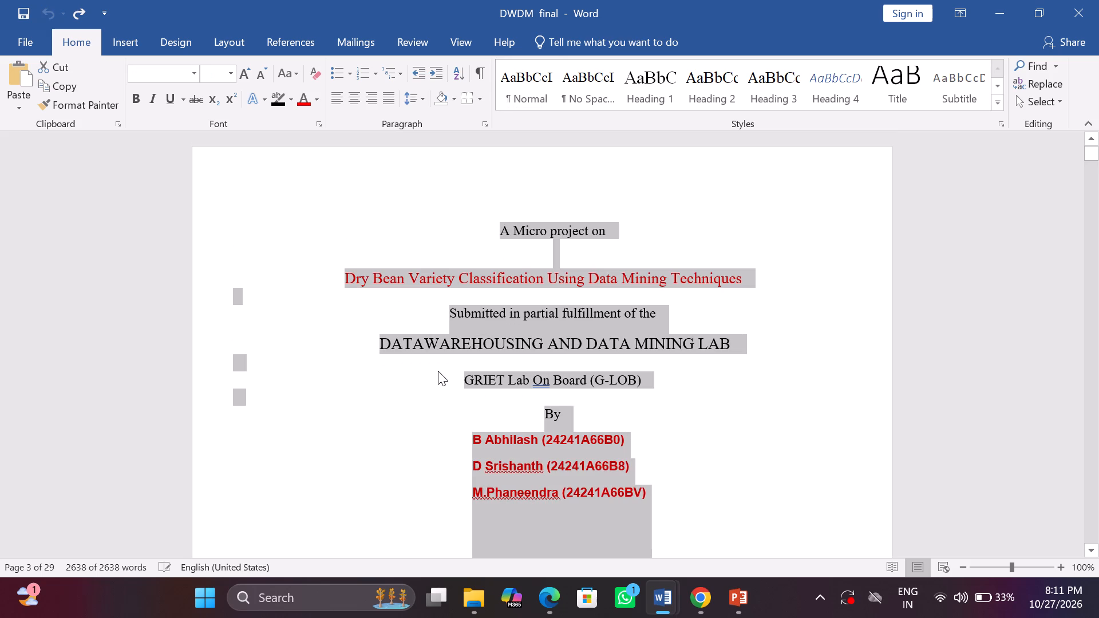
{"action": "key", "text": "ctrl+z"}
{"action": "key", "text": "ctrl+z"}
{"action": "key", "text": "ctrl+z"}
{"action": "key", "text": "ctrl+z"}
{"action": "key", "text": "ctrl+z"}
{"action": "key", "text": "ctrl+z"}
Undo the remaining document-wide font change and clear the whole-document selection.
{"action": "key", "text": "ctrl+z"}
{"action": "left_click", "coordinate": [394, 444]}
Delete the leading indentation and blank lines before "(Assistant Professors)" on the cover page to close the gap below the guides' names.
{"action": "scroll", "coordinate": [456, 429], "scroll_direction": "down", "scroll_amount": 3}
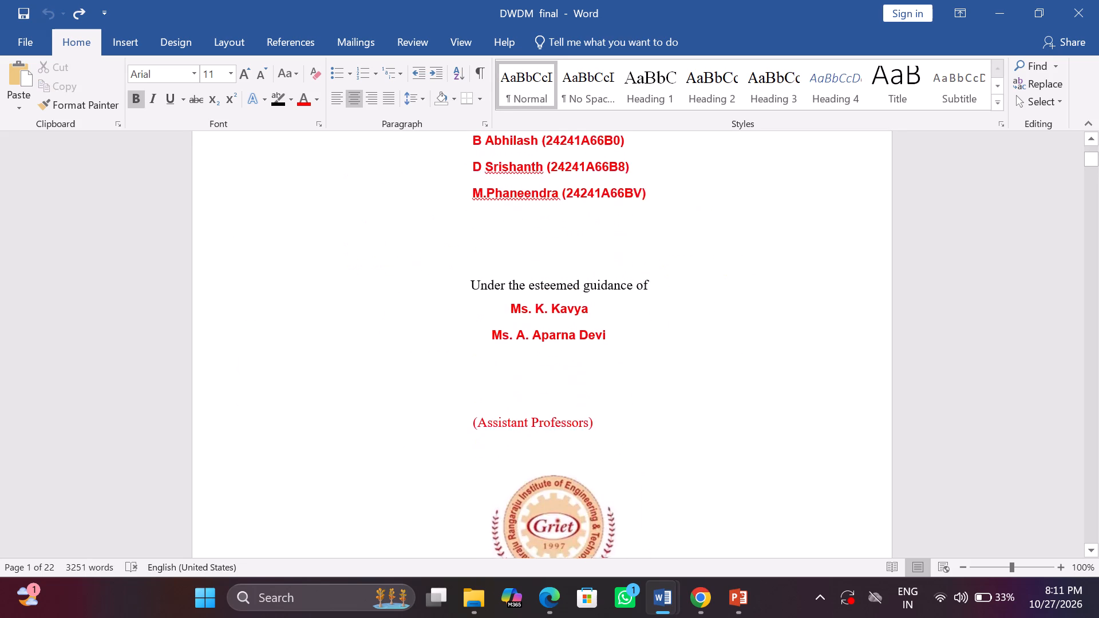
{"action": "scroll", "coordinate": [456, 429], "scroll_direction": "down", "scroll_amount": 2}
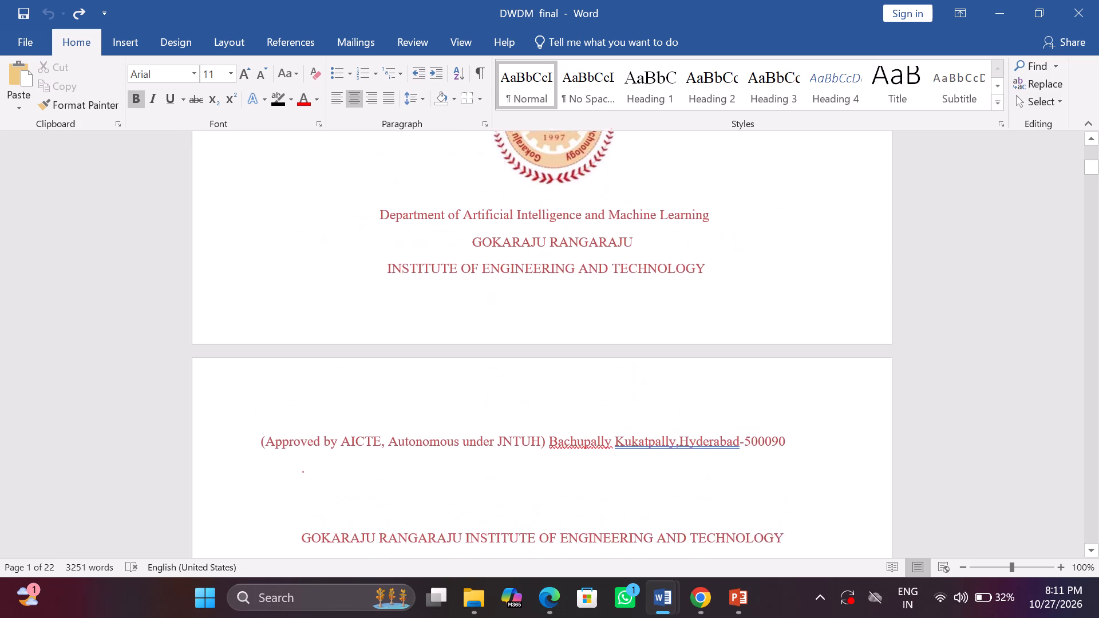
{"action": "double_click", "coordinate": [456, 429]}
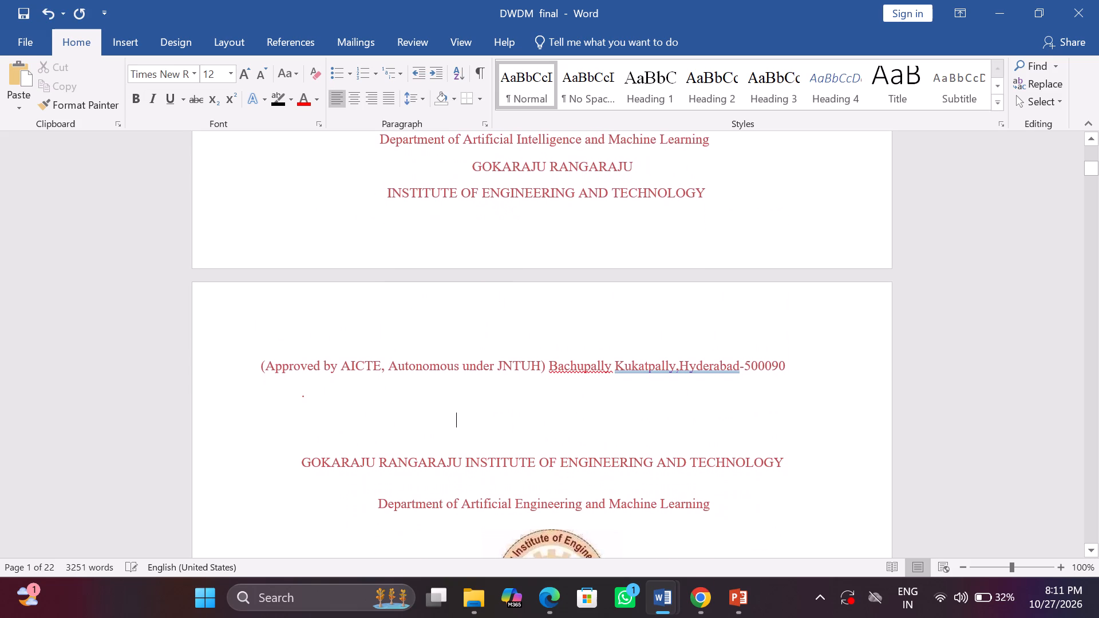
{"action": "left_click", "coordinate": [456, 429]}
{"action": "scroll", "coordinate": [456, 429], "scroll_direction": "up", "scroll_amount": 5}
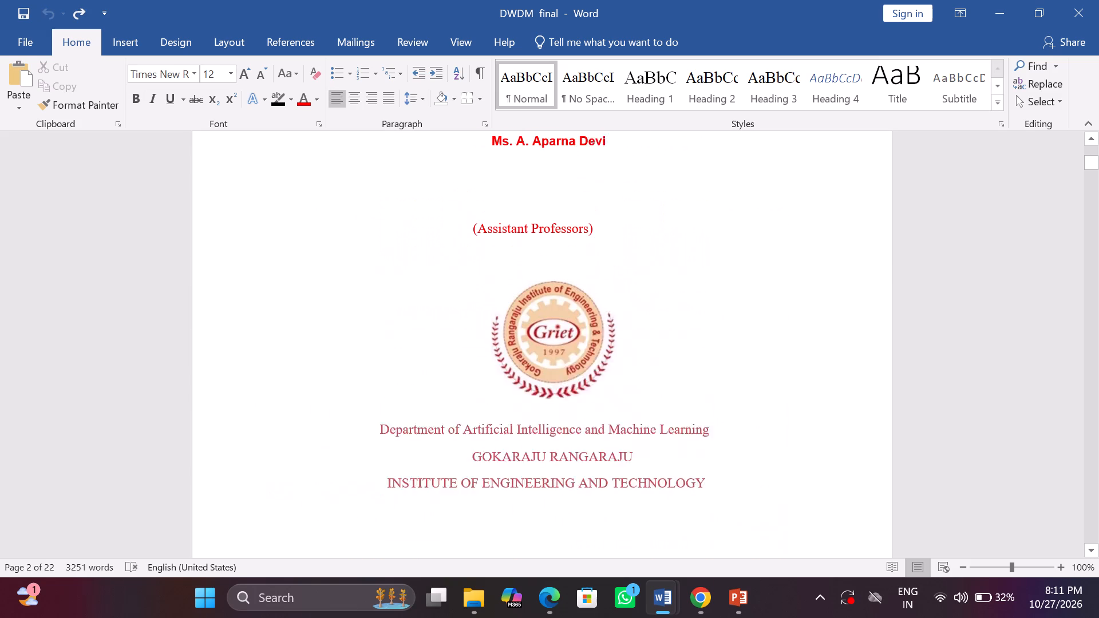
{"action": "scroll", "coordinate": [456, 429], "scroll_direction": "up", "scroll_amount": 1}
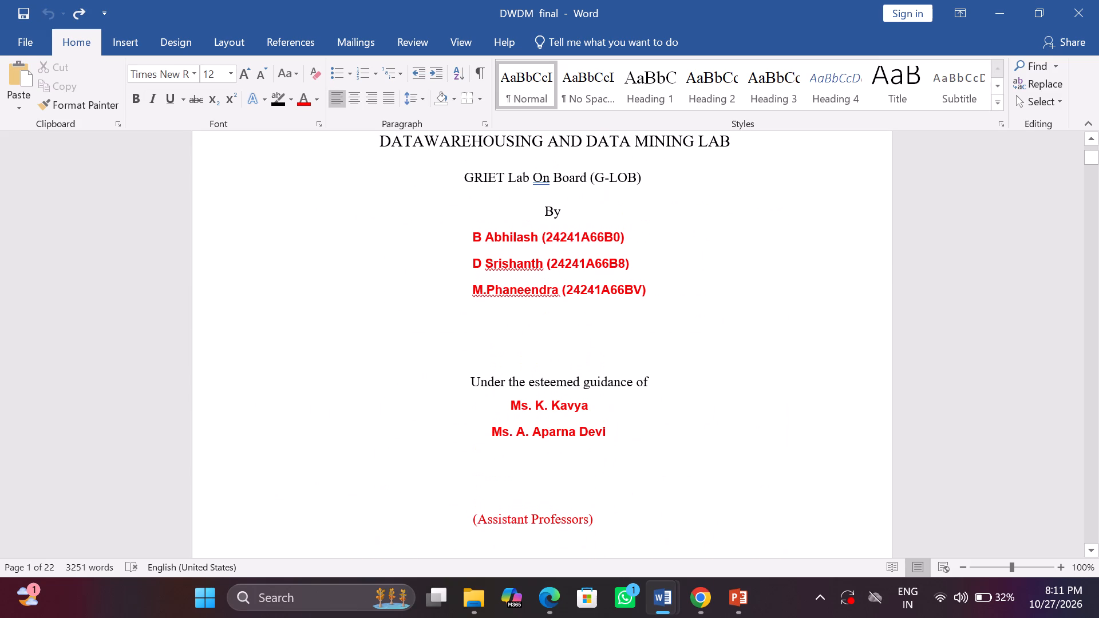
{"action": "left_click", "coordinate": [472, 520]}
{"action": "key", "text": "BackSpace"}
{"action": "key", "text": "BackSpace"}
{"action": "key", "text": "BackSpace"}
{"action": "key", "text": "BackSpace"}
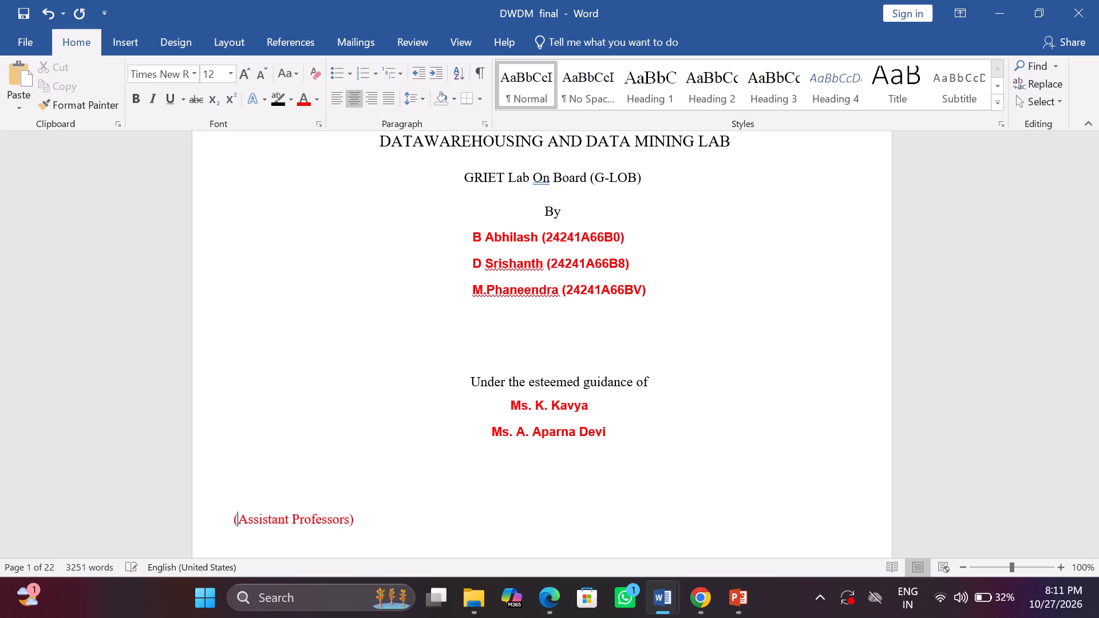
{"action": "key", "text": "BackSpace"}
{"action": "key", "text": "BackSpace"}
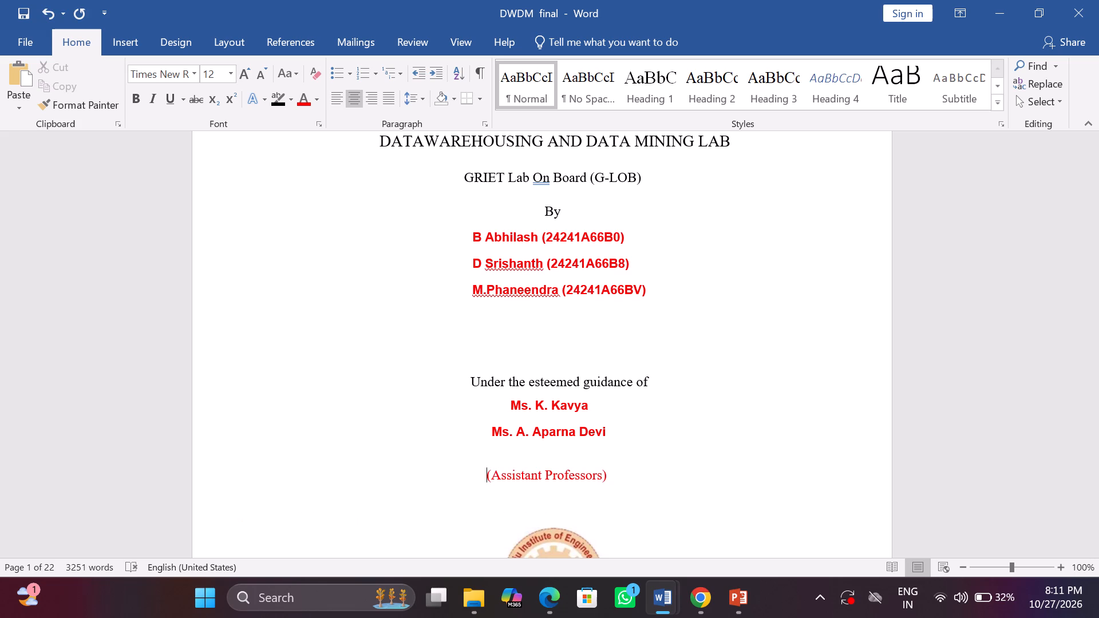
Delete the blank lines and stray period above the institute name on the certificate page, leaving one space before the heading.
{"action": "scroll", "coordinate": [472, 520], "scroll_direction": "down", "scroll_amount": 2}
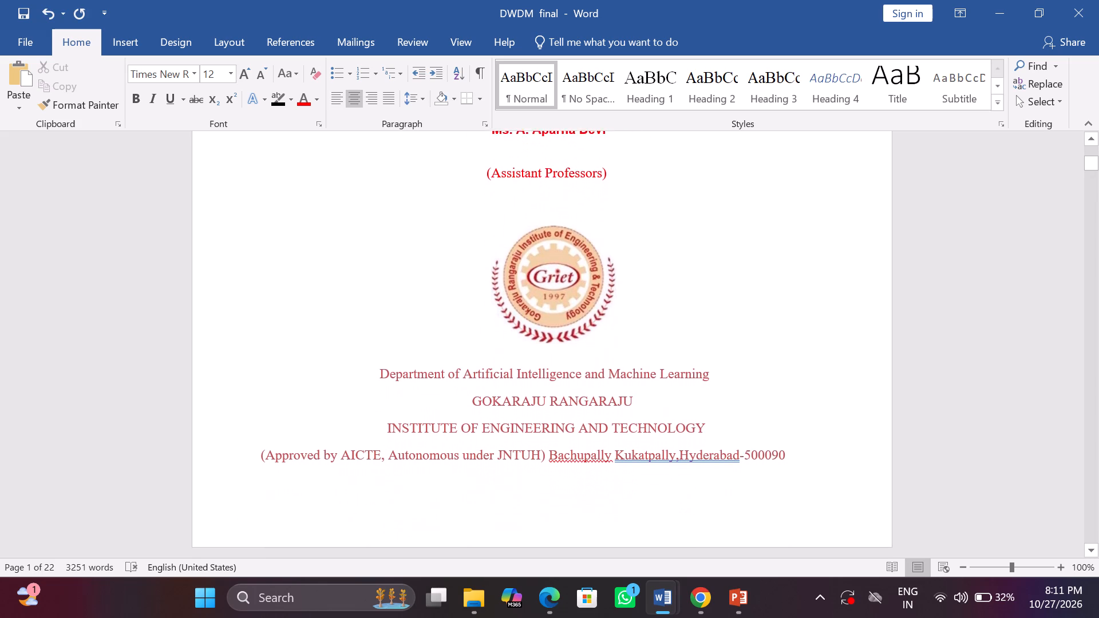
{"action": "scroll", "coordinate": [472, 520], "scroll_direction": "down", "scroll_amount": 1}
{"action": "scroll", "coordinate": [553, 457], "scroll_direction": "down", "scroll_amount": 1}
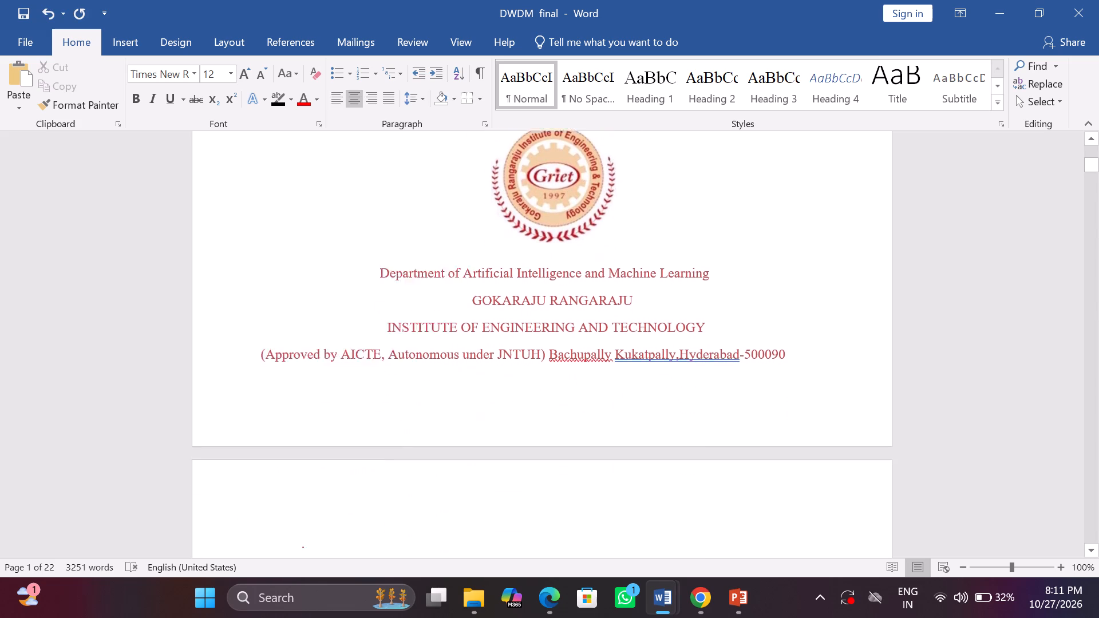
{"action": "scroll", "coordinate": [553, 457], "scroll_direction": "down", "scroll_amount": 1}
{"action": "left_click", "coordinate": [298, 400]}
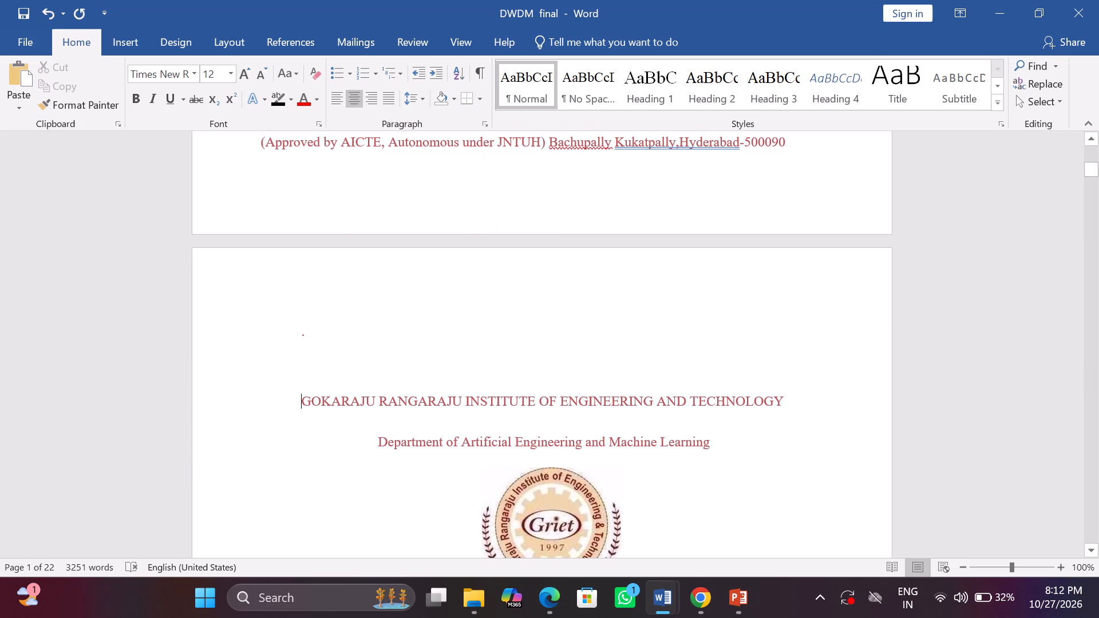
{"action": "key", "text": "BackSpace"}
{"action": "key", "text": "BackSpace"}
{"action": "key", "text": "BackSpace"}
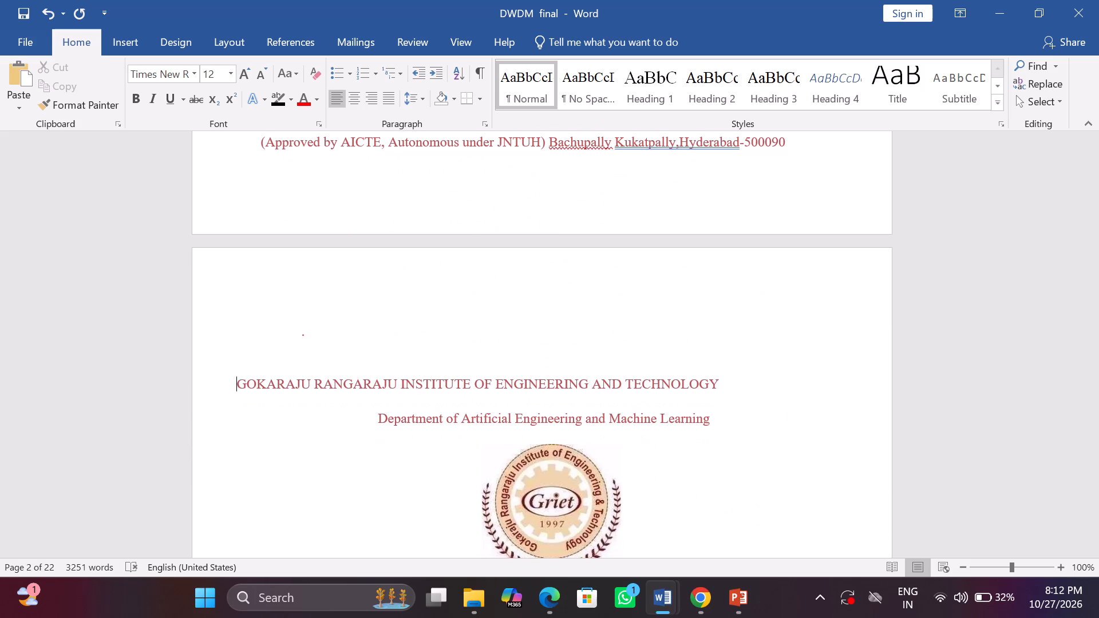
{"action": "key", "text": "BackSpace"}
{"action": "key", "text": "BackSpace"}
{"action": "key", "text": "BackSpace"}
{"action": "key", "text": "BackSpace"}
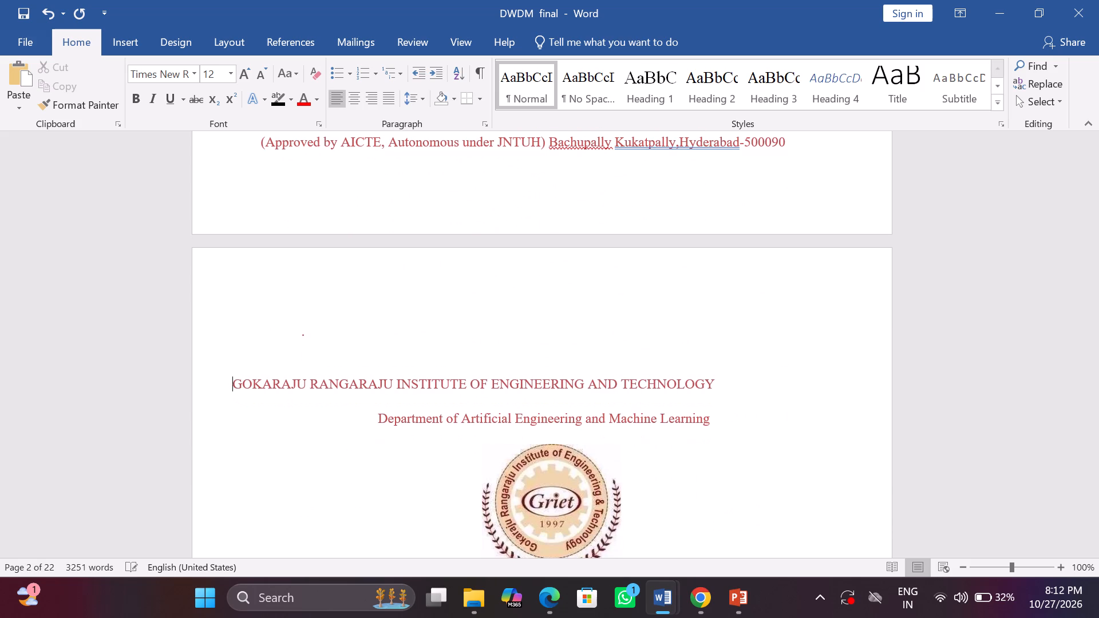
{"action": "key", "text": "BackSpace"}
{"action": "key", "text": "BackSpace"}
{"action": "key", "text": "BackSpace"}
{"action": "key", "text": "BackSpace"}
{"action": "key", "text": "BackSpace"}
{"action": "key", "text": "BackSpace"}
{"action": "key", "text": "BackSpace"}
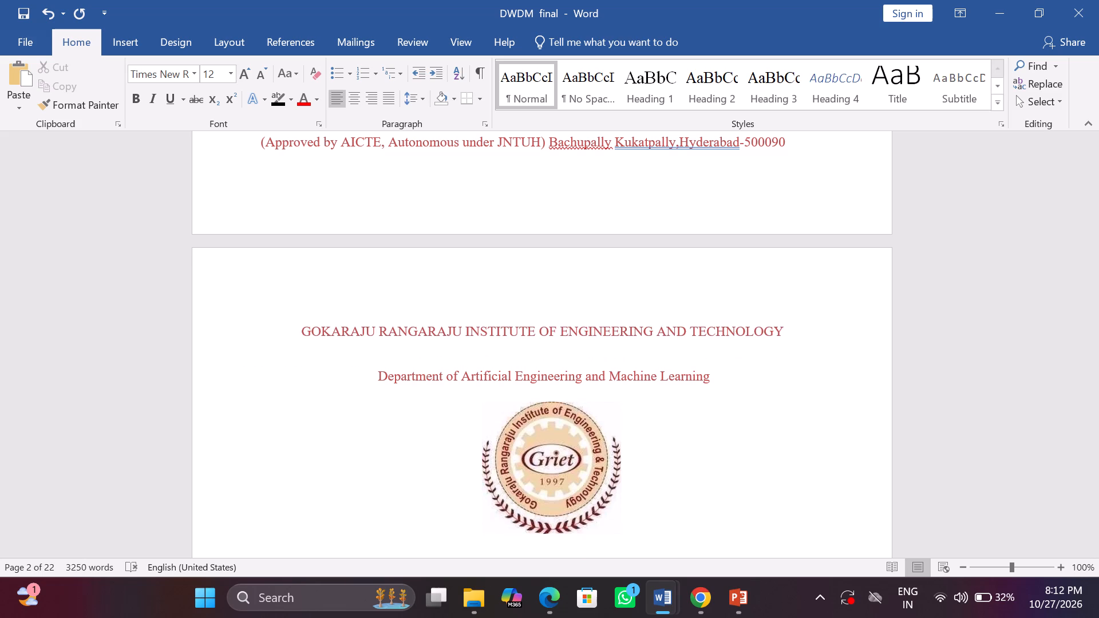
{"action": "key", "text": "space"}
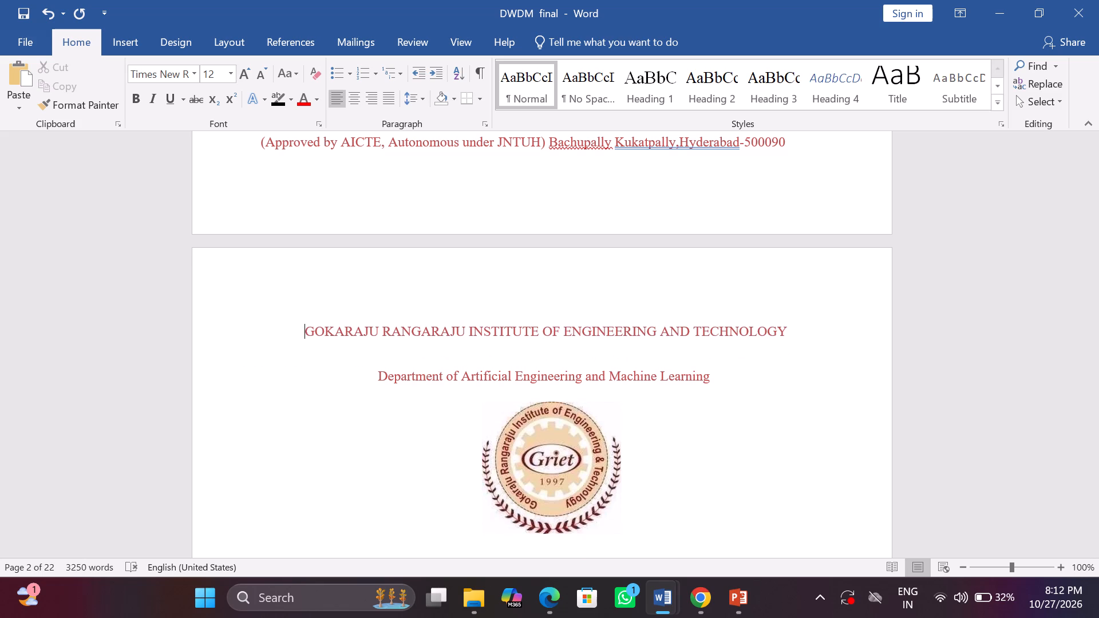
Insert two blank lines below the certificate's signature block to push the table of contents onto the following page.
{"action": "scroll", "coordinate": [411, 461], "scroll_direction": "down", "scroll_amount": 3}
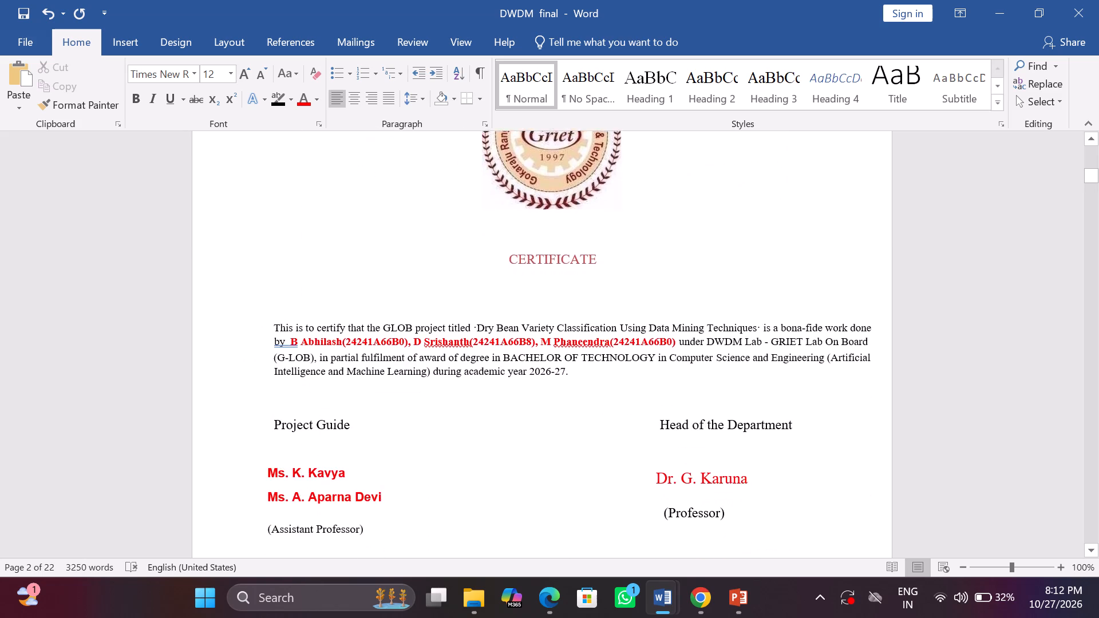
{"action": "scroll", "coordinate": [411, 461], "scroll_direction": "down", "scroll_amount": 3}
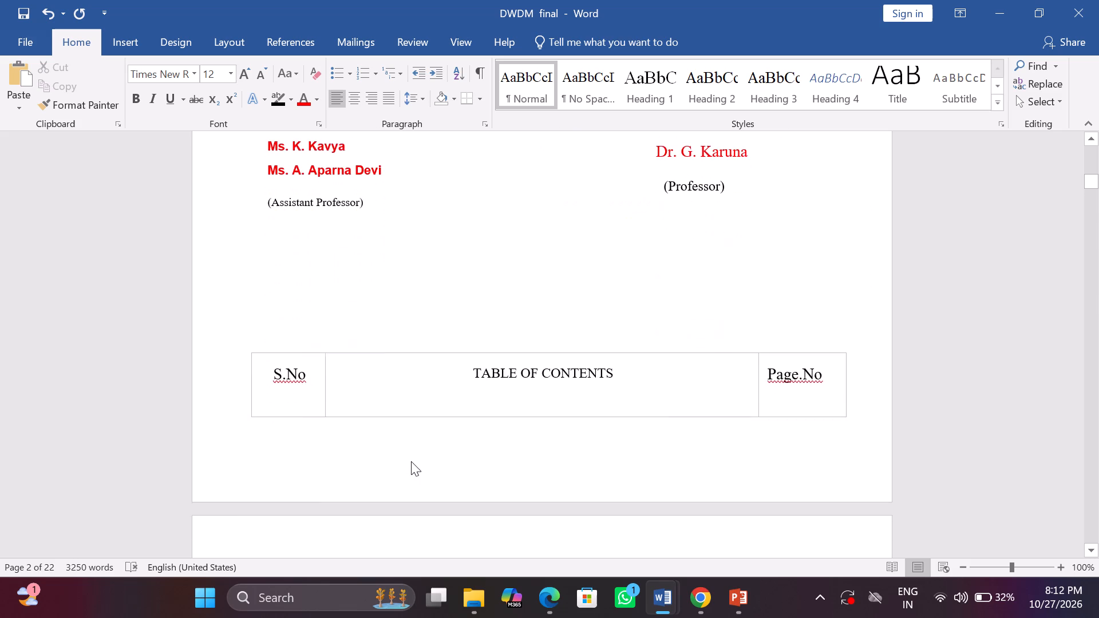
{"action": "scroll", "coordinate": [411, 461], "scroll_direction": "down", "scroll_amount": 1}
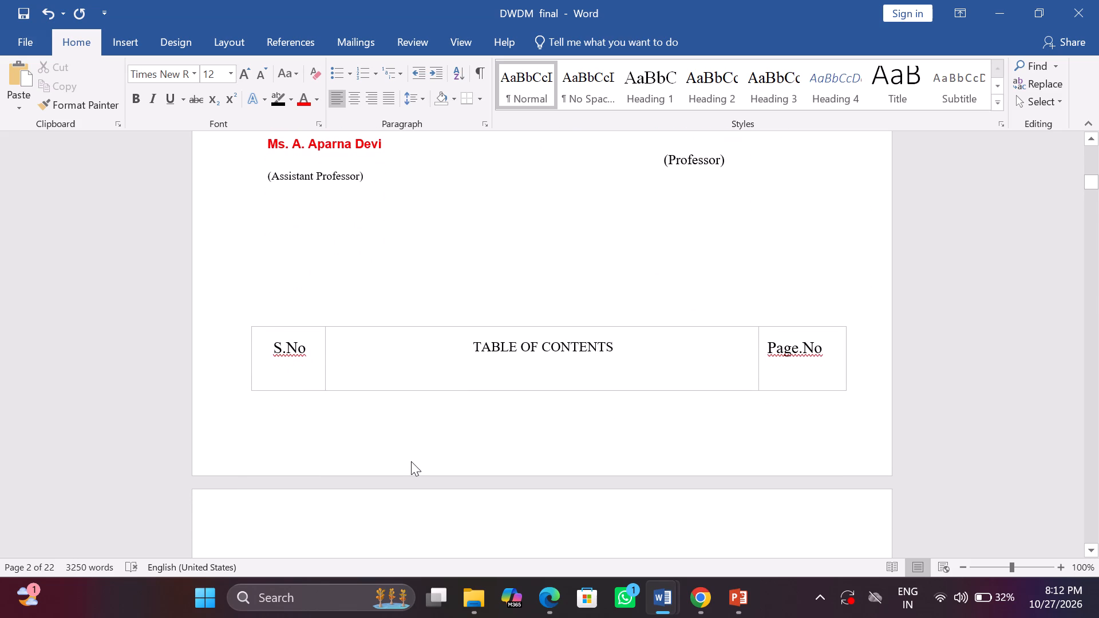
{"action": "scroll", "coordinate": [411, 461], "scroll_direction": "up", "scroll_amount": 4}
{"action": "scroll", "coordinate": [411, 461], "scroll_direction": "down", "scroll_amount": 2}
{"action": "scroll", "coordinate": [411, 461], "scroll_direction": "up", "scroll_amount": 1}
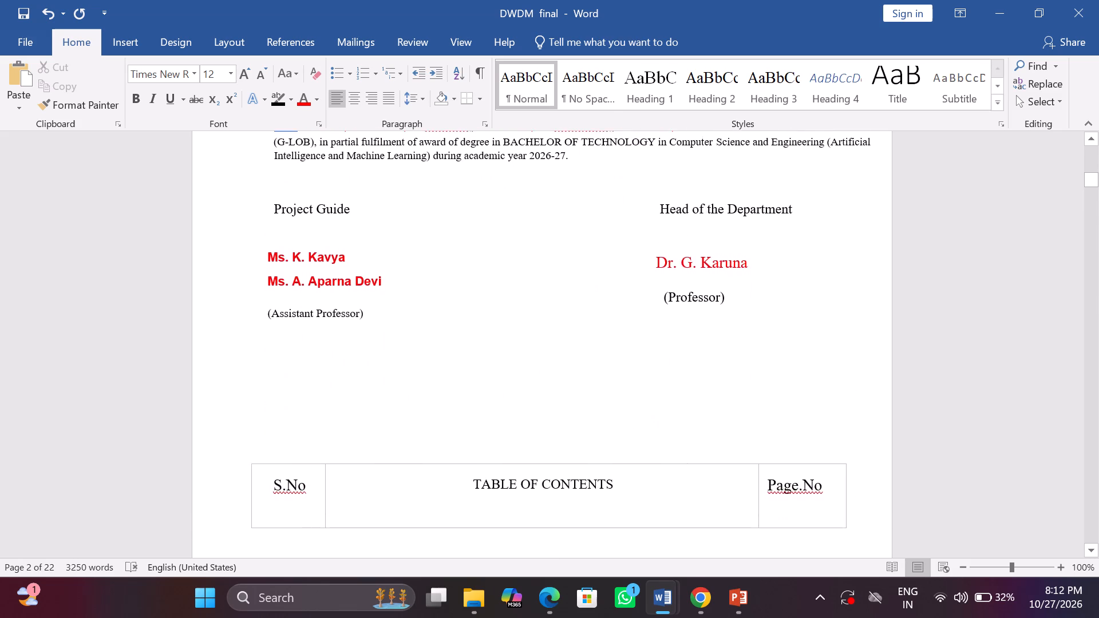
{"action": "scroll", "coordinate": [411, 461], "scroll_direction": "up", "scroll_amount": 1}
{"action": "scroll", "coordinate": [411, 461], "scroll_direction": "down", "scroll_amount": 1}
{"action": "scroll", "coordinate": [411, 461], "scroll_direction": "up", "scroll_amount": 1}
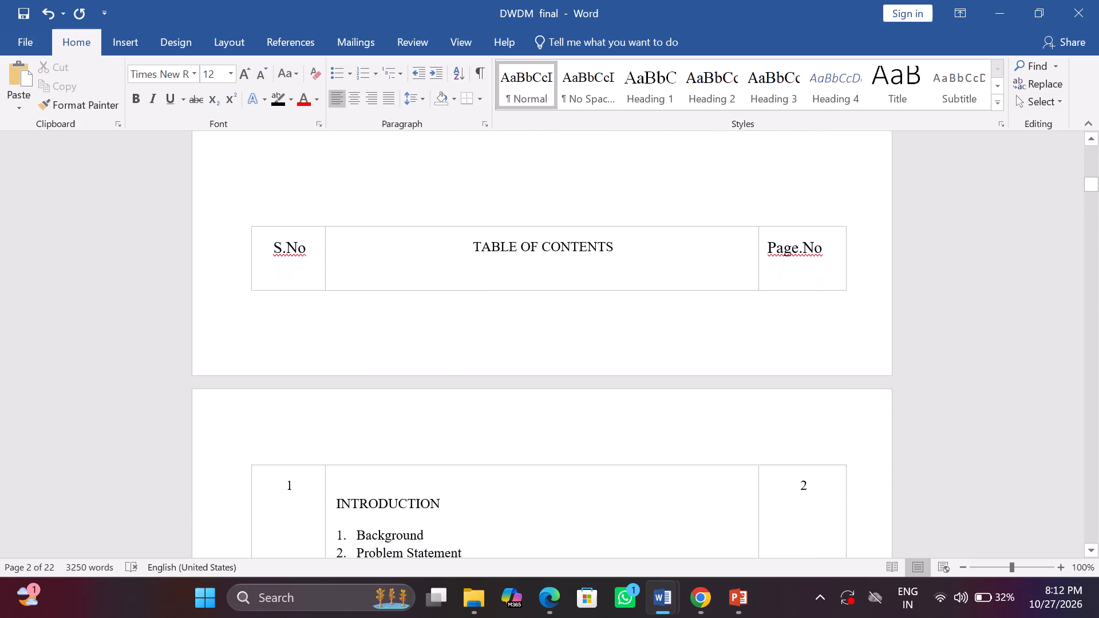
{"action": "scroll", "coordinate": [411, 461], "scroll_direction": "up", "scroll_amount": 1}
{"action": "left_click", "coordinate": [488, 470]}
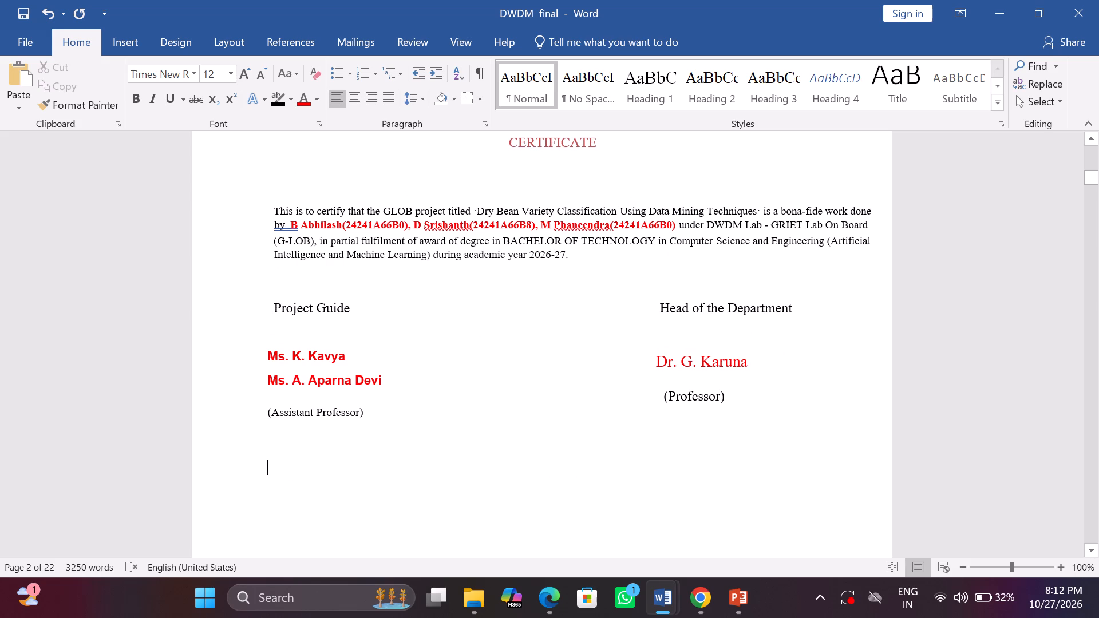
{"action": "scroll", "coordinate": [488, 470], "scroll_direction": "down", "scroll_amount": 2}
{"action": "left_click", "coordinate": [350, 400]}
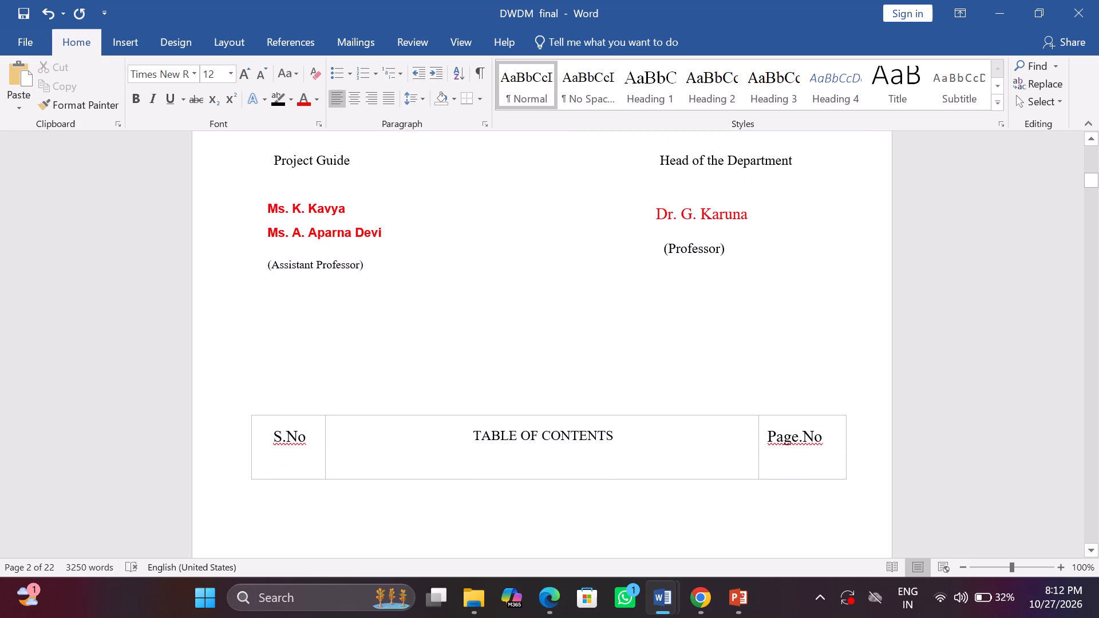
{"action": "key", "text": "Return"}
{"action": "key", "text": "Return"}
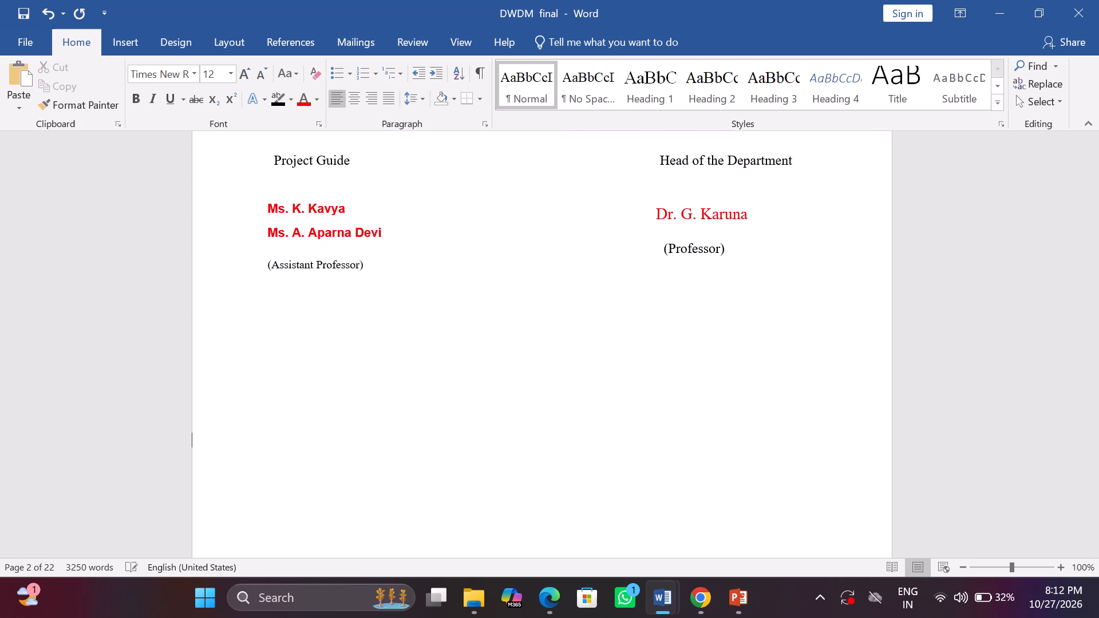
Examine the page layout from the table of contents through the abstract and literature survey, and recheck the cover and certificate pages.
{"action": "scroll", "coordinate": [350, 400], "scroll_direction": "down", "scroll_amount": 5}
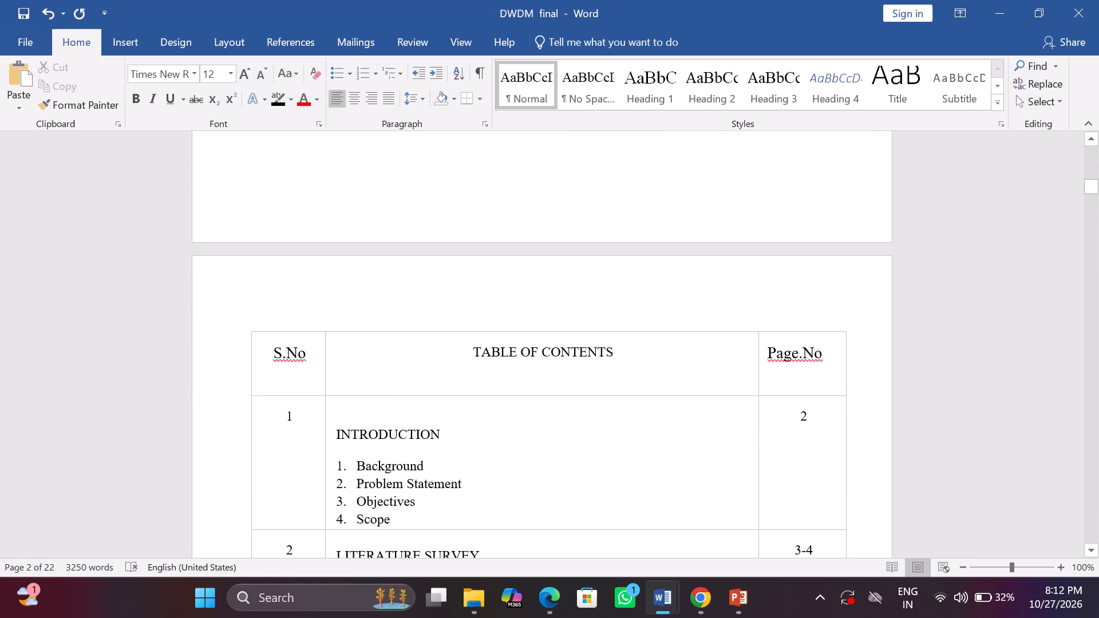
{"action": "scroll", "coordinate": [350, 400], "scroll_direction": "down", "scroll_amount": 5}
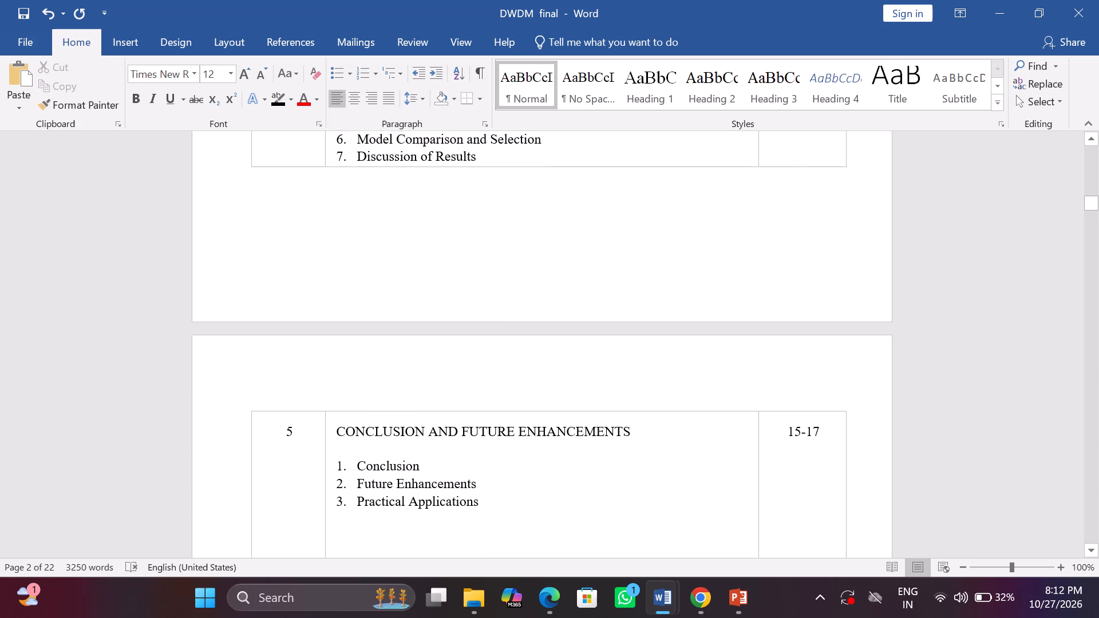
{"action": "scroll", "coordinate": [350, 400], "scroll_direction": "down", "scroll_amount": 3}
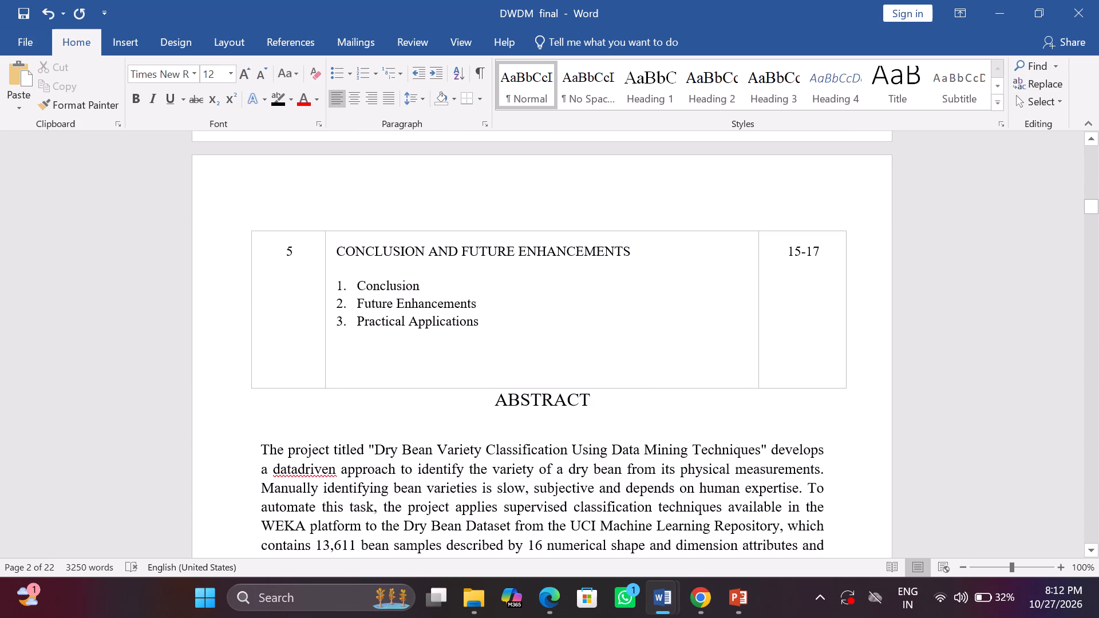
{"action": "left_click", "coordinate": [494, 398]}
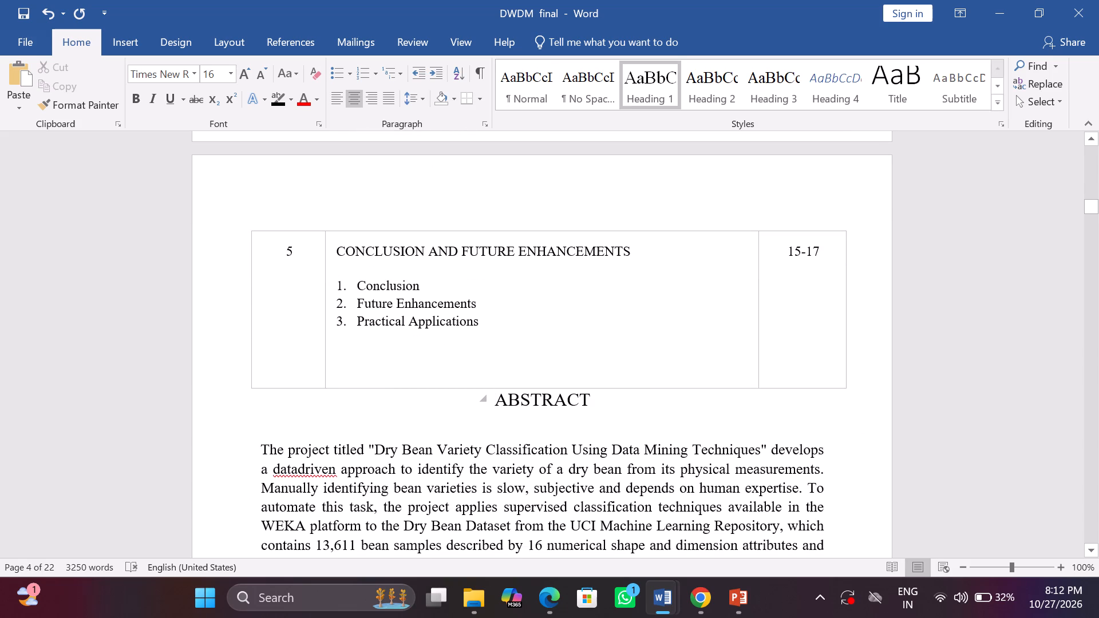
{"action": "scroll", "coordinate": [494, 398], "scroll_direction": "down", "scroll_amount": 9, "text": "ctrl"}
{"action": "scroll", "coordinate": [494, 398], "scroll_direction": "up", "scroll_amount": 5, "text": "ctrl"}
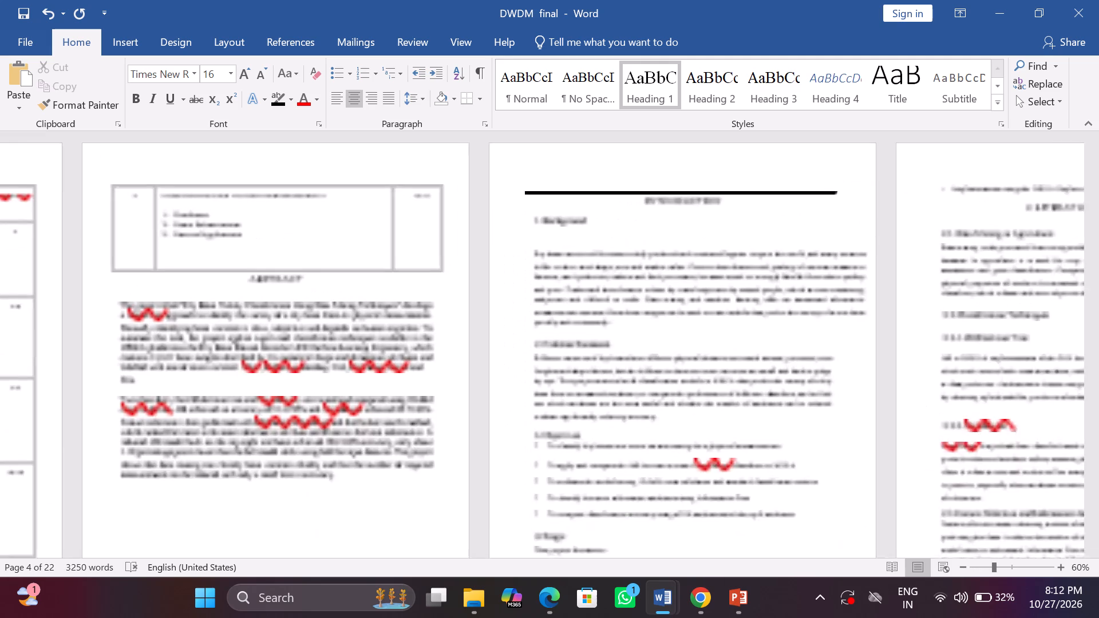
{"action": "scroll", "coordinate": [494, 398], "scroll_direction": "down", "scroll_amount": 2, "text": "ctrl"}
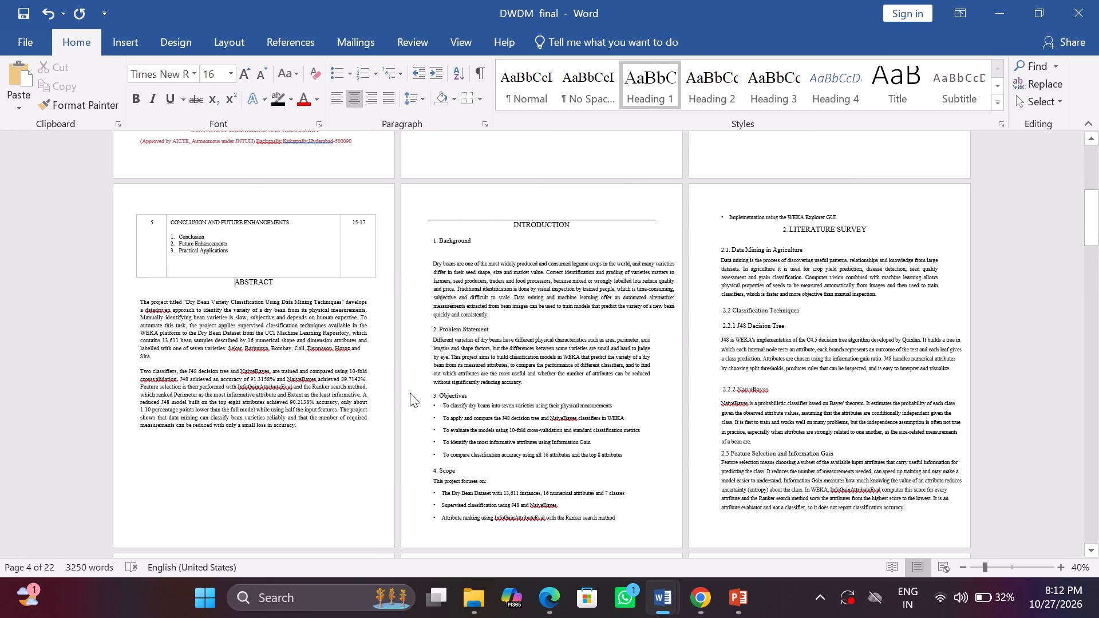
{"action": "scroll", "coordinate": [354, 378], "scroll_direction": "up", "scroll_amount": 4}
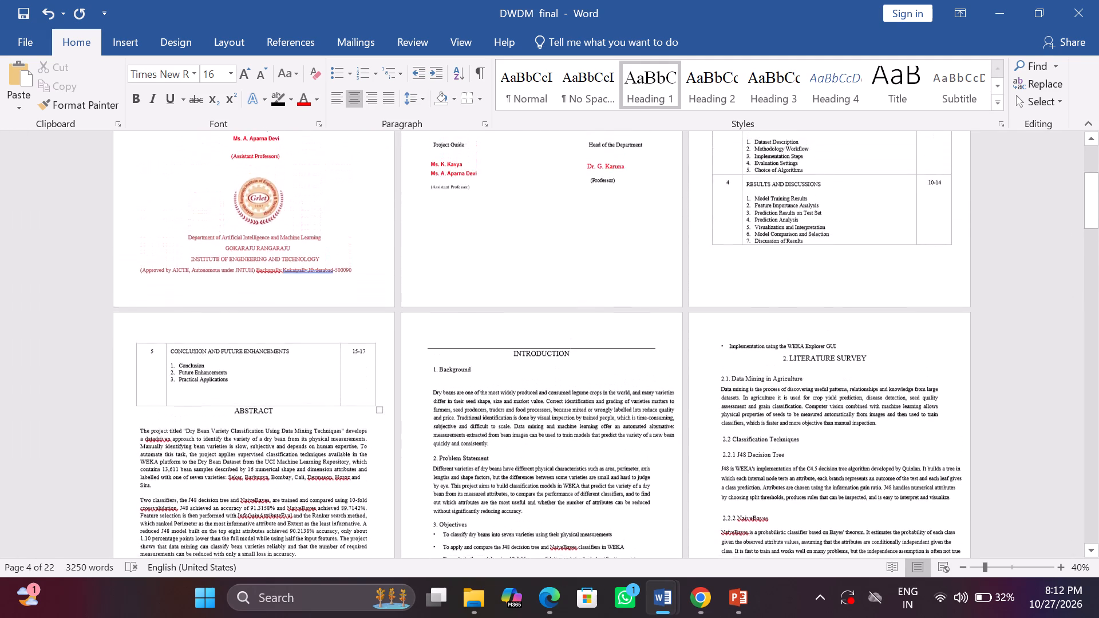
{"action": "scroll", "coordinate": [354, 378], "scroll_direction": "up", "scroll_amount": 4}
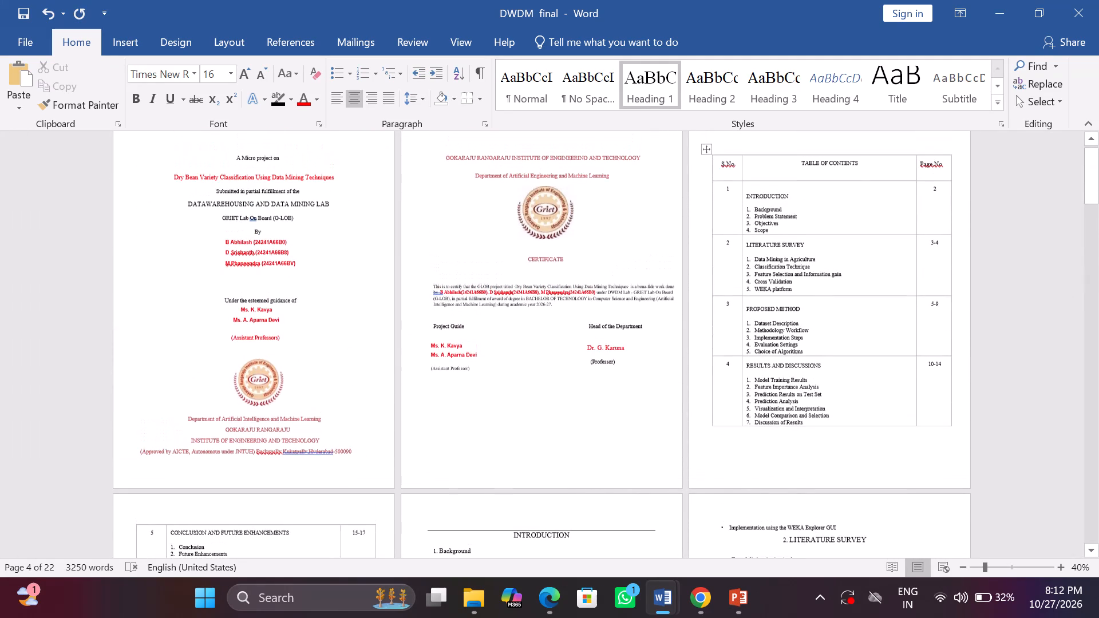
{"action": "scroll", "coordinate": [354, 378], "scroll_direction": "up", "scroll_amount": 1}
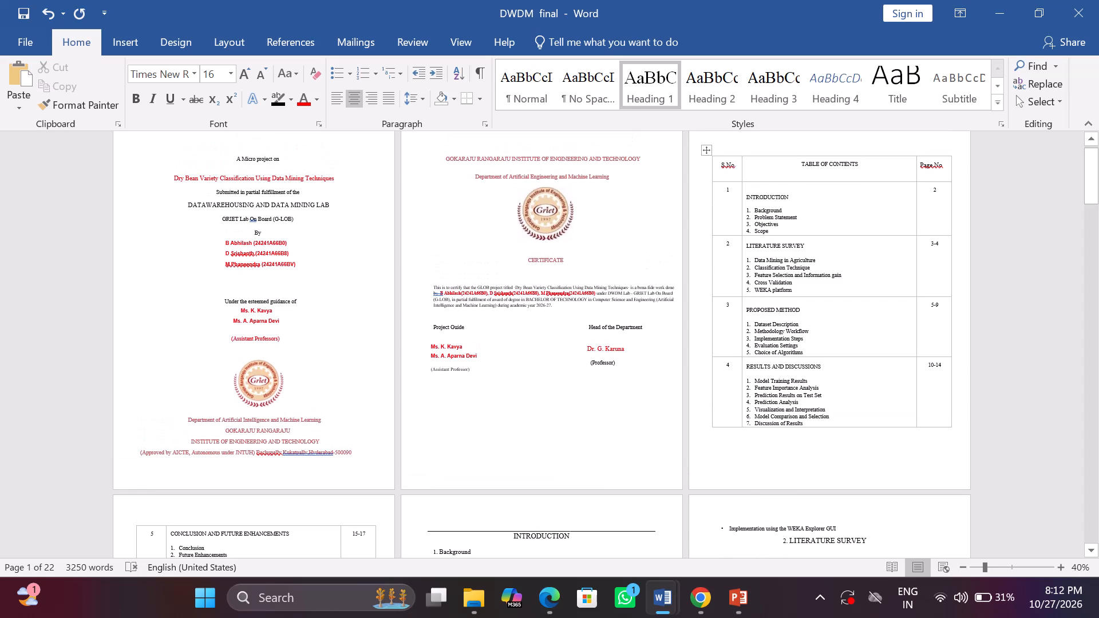
{"action": "scroll", "coordinate": [354, 378], "scroll_direction": "up", "scroll_amount": 5, "text": "ctrl"}
{"action": "scroll", "coordinate": [354, 378], "scroll_direction": "down", "scroll_amount": 2}
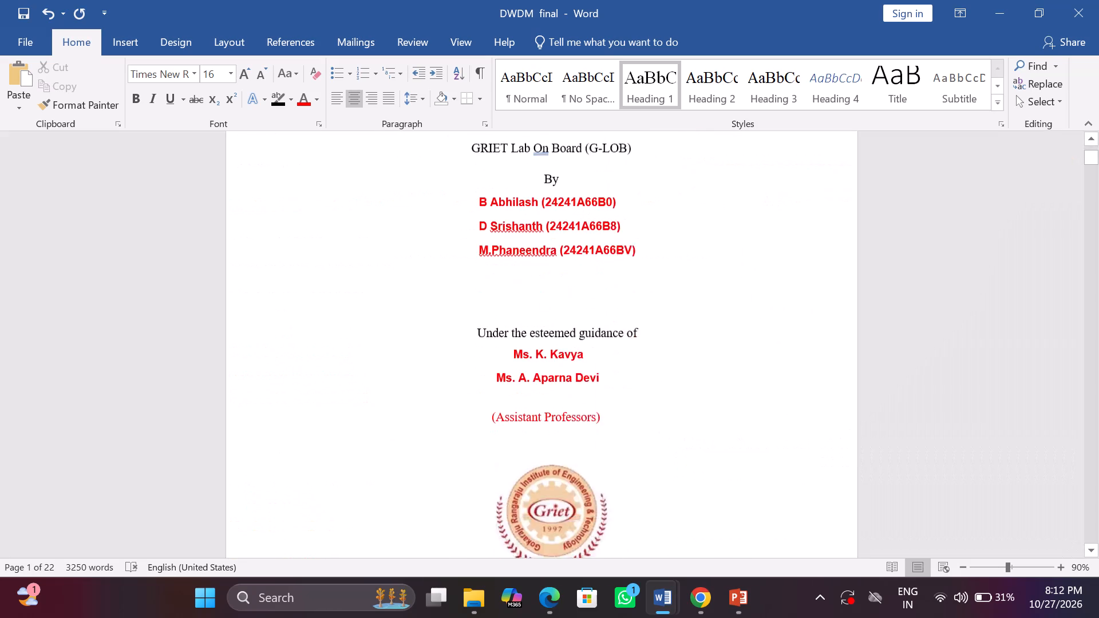
{"action": "scroll", "coordinate": [354, 378], "scroll_direction": "down", "scroll_amount": 4}
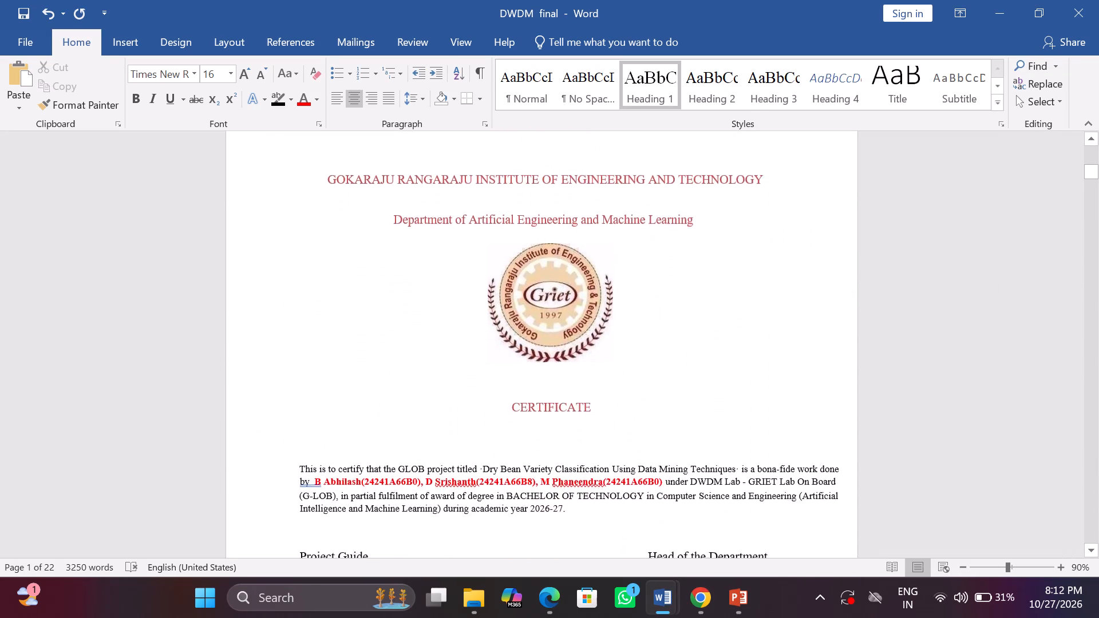
{"action": "scroll", "coordinate": [354, 378], "scroll_direction": "down", "scroll_amount": 4}
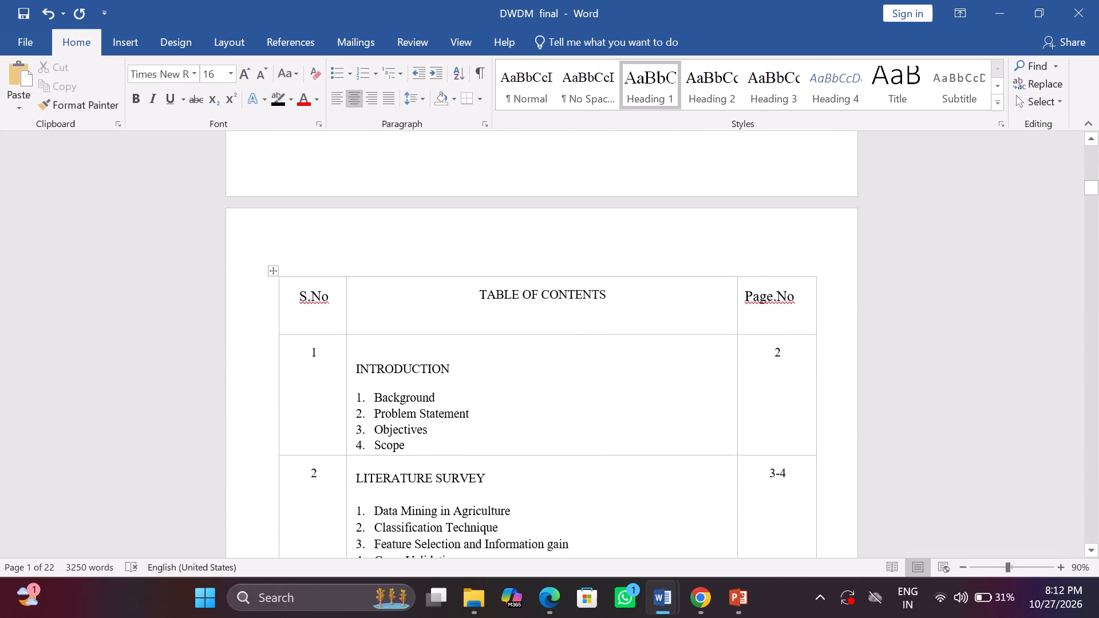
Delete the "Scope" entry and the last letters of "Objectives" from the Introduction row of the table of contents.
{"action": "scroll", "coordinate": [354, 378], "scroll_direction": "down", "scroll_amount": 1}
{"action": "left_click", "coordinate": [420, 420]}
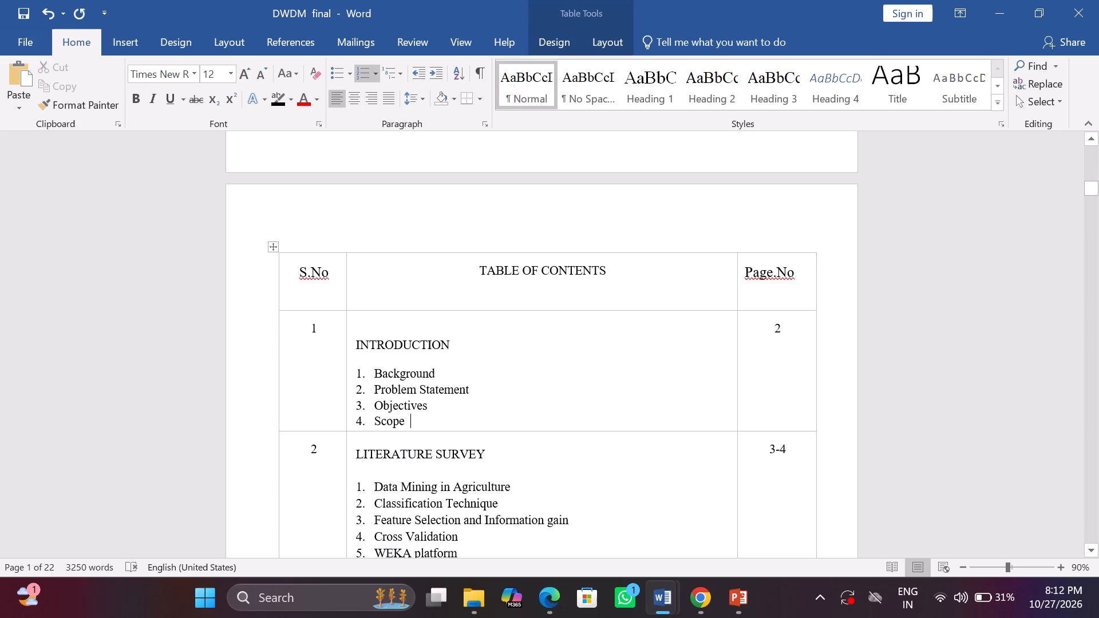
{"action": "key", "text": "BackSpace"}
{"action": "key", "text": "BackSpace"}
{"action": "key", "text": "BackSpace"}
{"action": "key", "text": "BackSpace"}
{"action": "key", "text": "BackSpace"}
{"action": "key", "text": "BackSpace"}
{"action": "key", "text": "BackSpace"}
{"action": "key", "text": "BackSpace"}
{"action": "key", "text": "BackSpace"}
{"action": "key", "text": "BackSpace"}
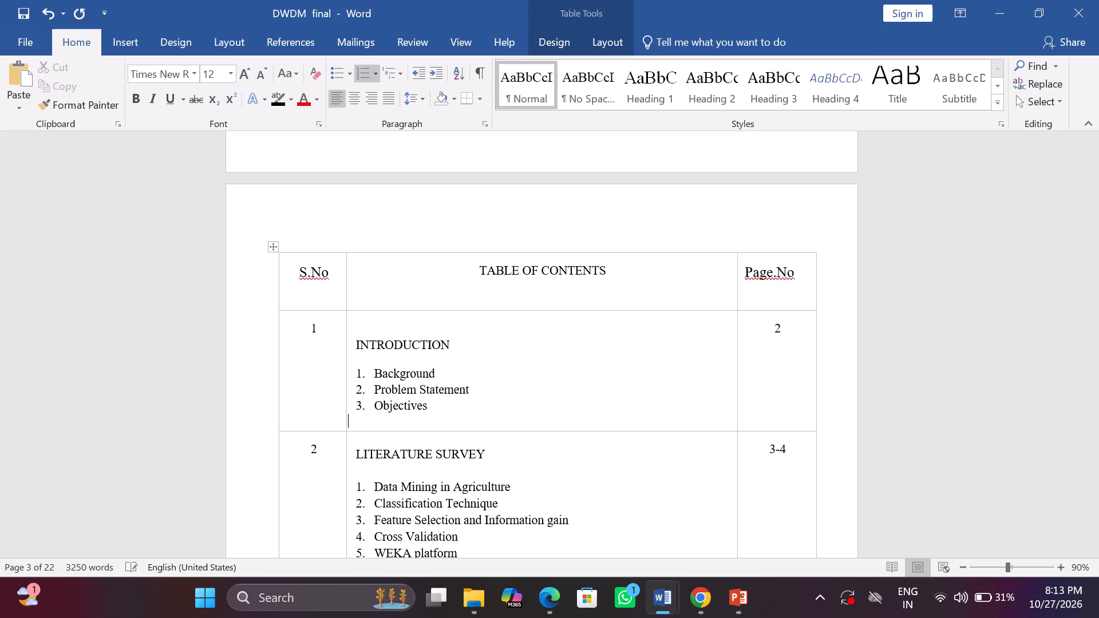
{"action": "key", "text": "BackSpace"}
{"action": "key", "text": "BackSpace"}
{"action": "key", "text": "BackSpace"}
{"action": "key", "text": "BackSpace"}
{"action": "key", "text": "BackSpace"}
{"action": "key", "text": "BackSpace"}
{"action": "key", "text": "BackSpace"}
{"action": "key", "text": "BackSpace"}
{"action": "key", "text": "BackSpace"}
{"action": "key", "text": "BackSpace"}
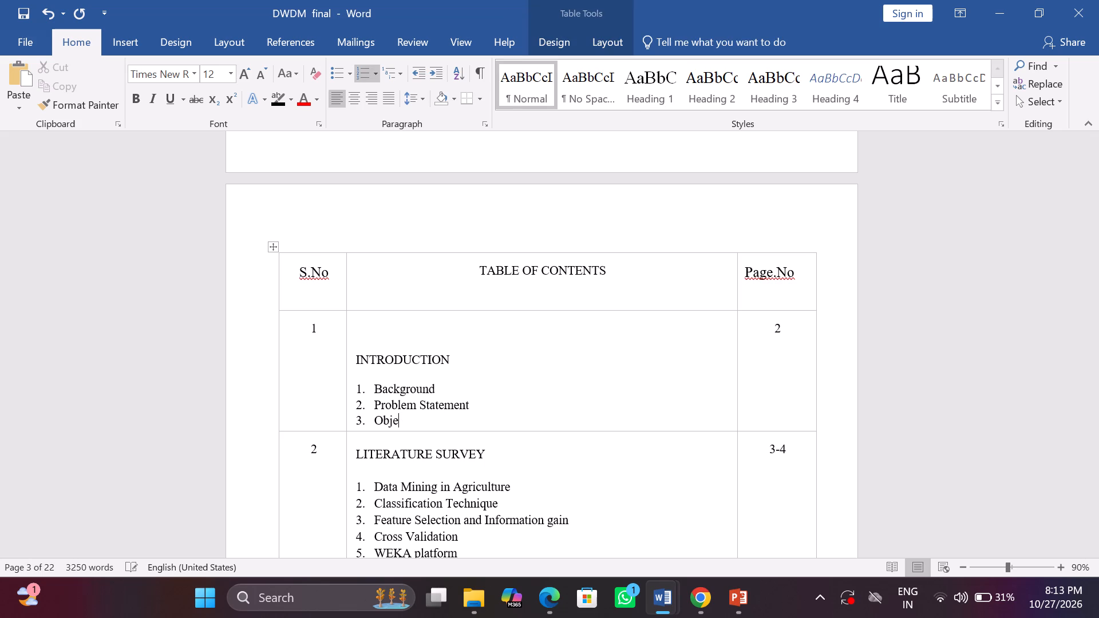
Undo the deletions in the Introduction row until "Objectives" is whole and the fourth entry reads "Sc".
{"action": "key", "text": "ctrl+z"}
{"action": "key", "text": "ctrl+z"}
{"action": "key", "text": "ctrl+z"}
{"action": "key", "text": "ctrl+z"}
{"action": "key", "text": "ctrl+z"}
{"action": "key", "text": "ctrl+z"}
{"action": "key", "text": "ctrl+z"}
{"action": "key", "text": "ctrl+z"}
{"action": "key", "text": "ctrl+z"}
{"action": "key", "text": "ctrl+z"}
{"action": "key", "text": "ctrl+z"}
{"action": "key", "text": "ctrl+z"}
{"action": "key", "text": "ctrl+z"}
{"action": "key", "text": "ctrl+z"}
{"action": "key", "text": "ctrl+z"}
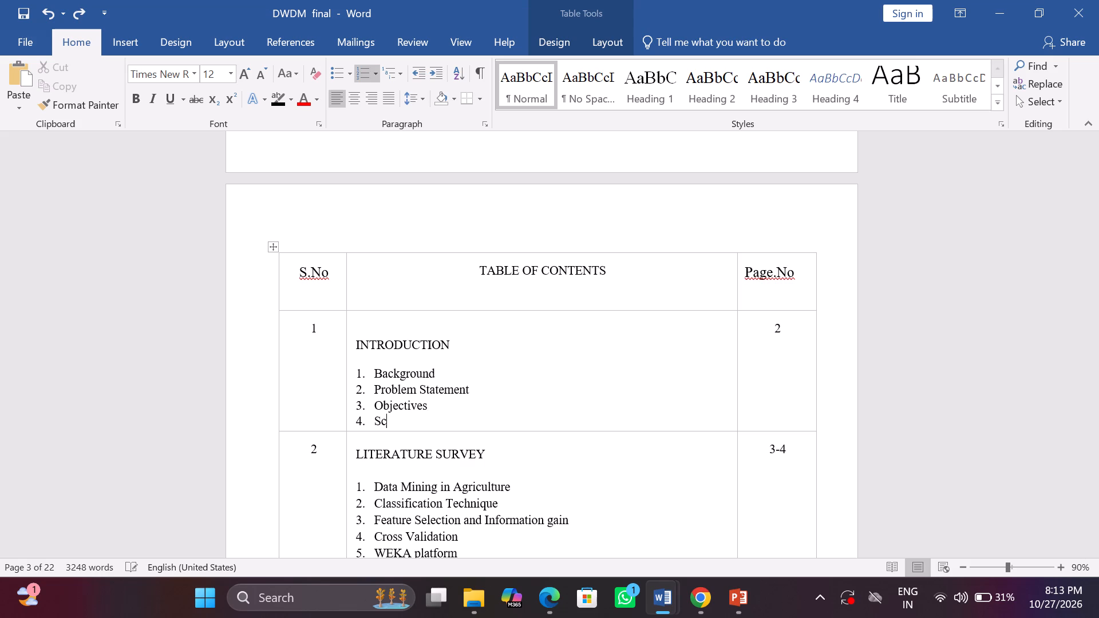
Delete the rest of the fourth entry and its empty line, ending the Introduction list at "Objectives".
{"action": "key", "text": "BackSpace"}
{"action": "key", "text": "BackSpace"}
{"action": "key", "text": "BackSpace"}
{"action": "key", "text": "BackSpace"}
{"action": "key", "text": "BackSpace"}
{"action": "key", "text": "BackSpace"}
{"action": "key", "text": "BackSpace"}
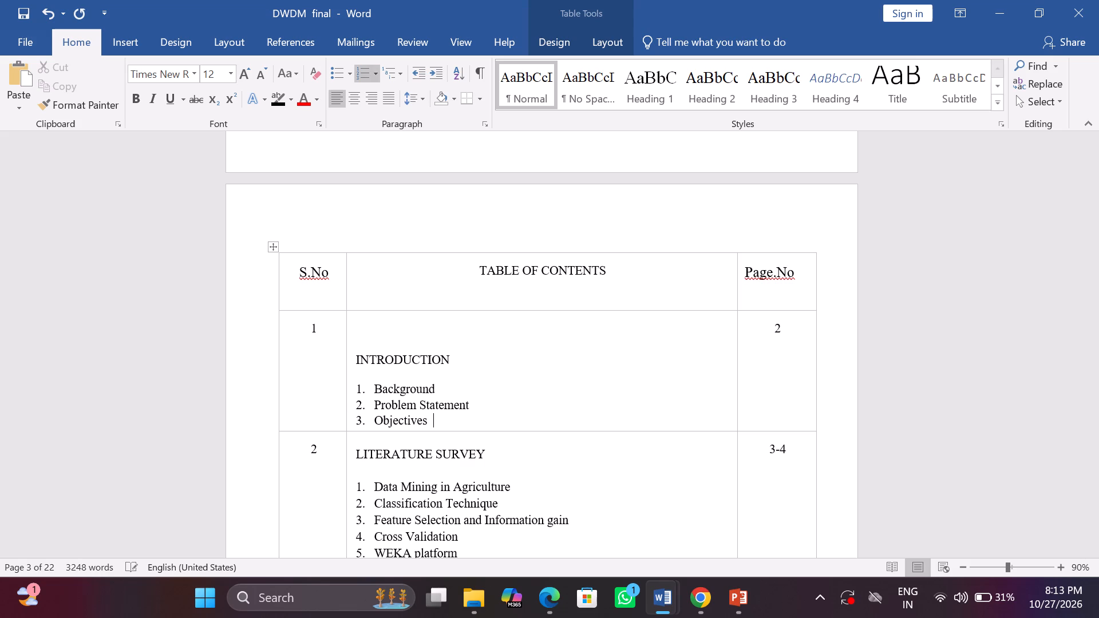
Narrow the S.No column of the table of contents by moving its border with the contents column.
{"action": "left_click_drag", "start_coordinate": [381, 430], "coordinate": [377, 392]}
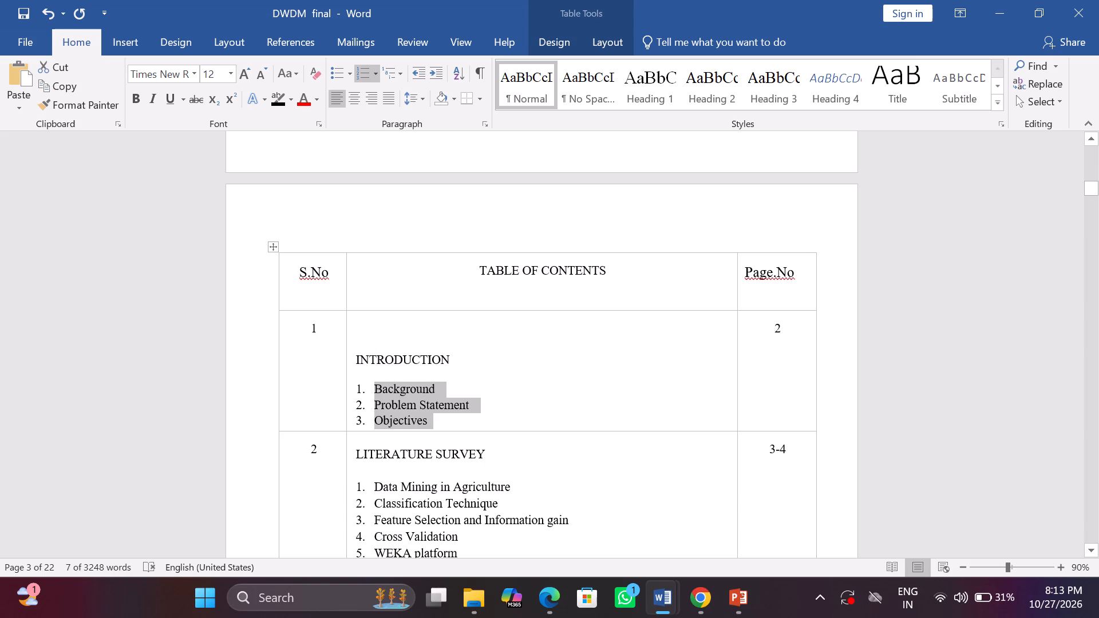
{"action": "left_click", "coordinate": [346, 427]}
{"action": "left_click_drag", "start_coordinate": [346, 427], "coordinate": [358, 429]}
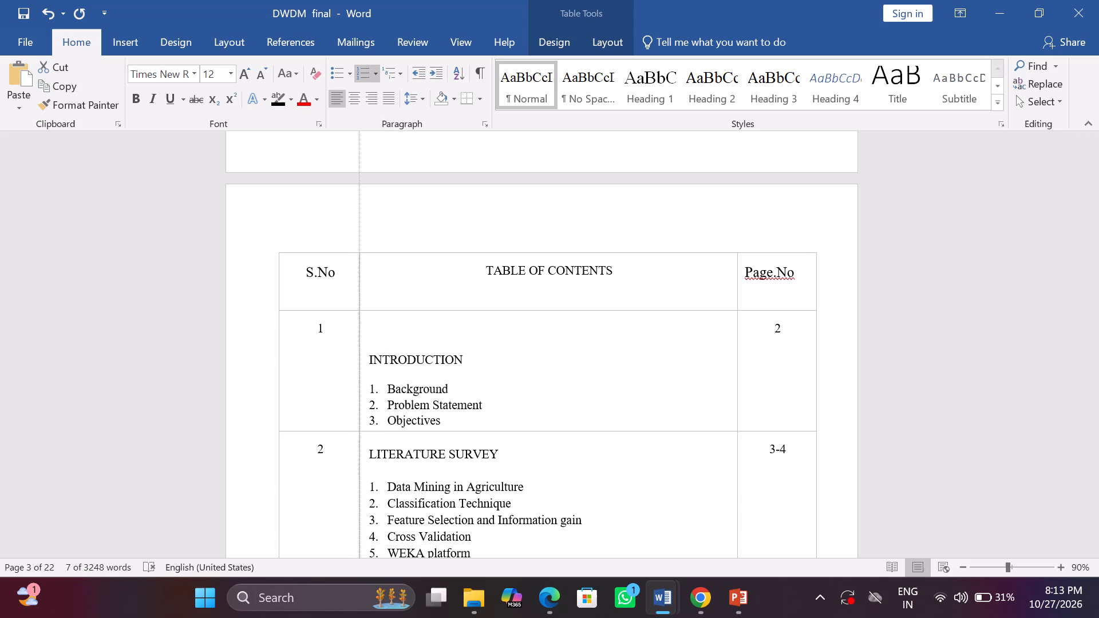
{"action": "left_click_drag", "start_coordinate": [358, 429], "coordinate": [333, 431]}
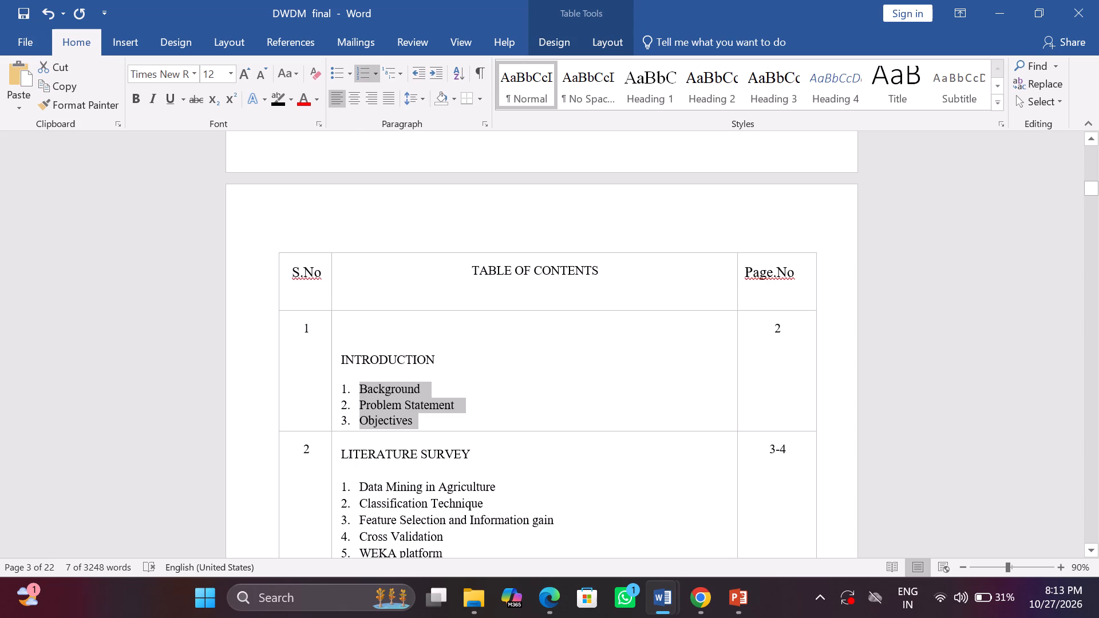
Reduce the height of the Introduction row so its bottom border sits just below "Objectives".
{"action": "left_click_drag", "start_coordinate": [344, 431], "coordinate": [341, 406]}
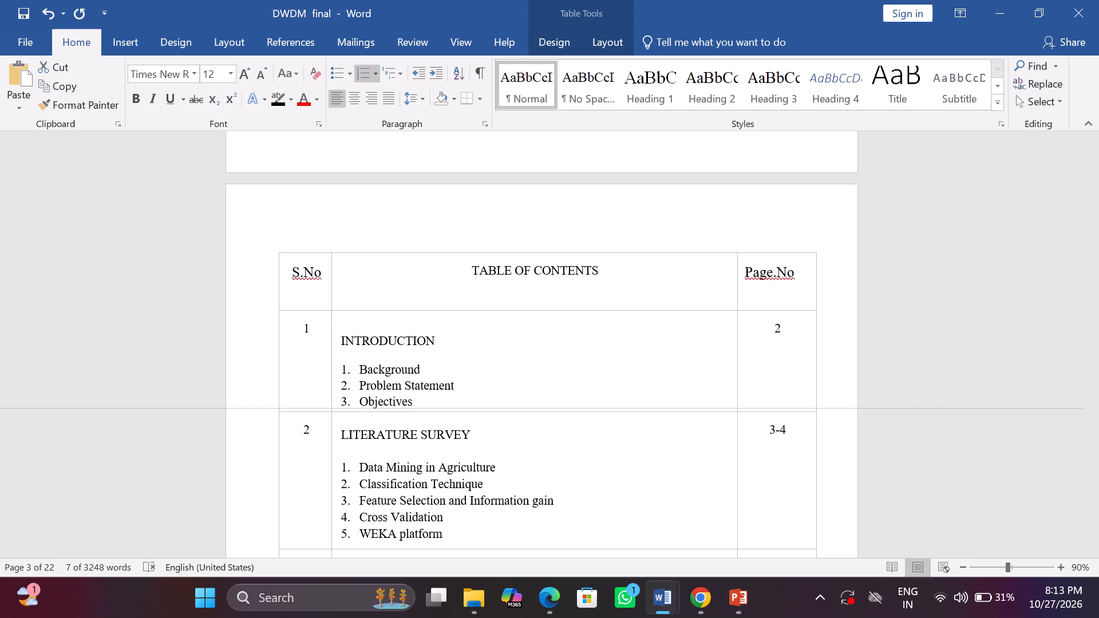
{"action": "left_click_drag", "start_coordinate": [341, 406], "coordinate": [341, 393]}
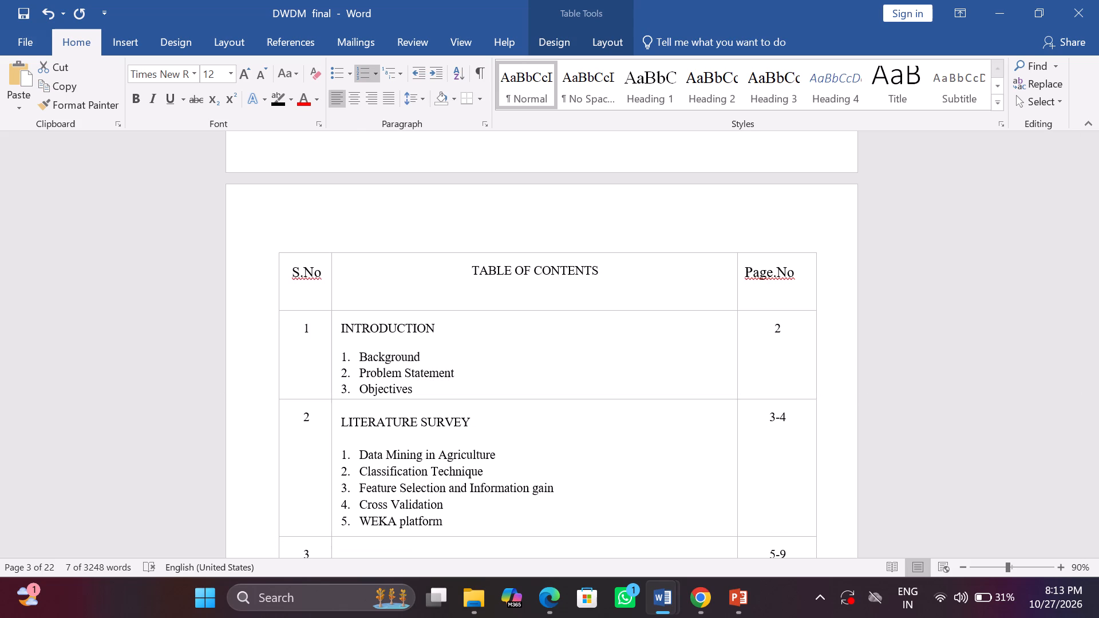
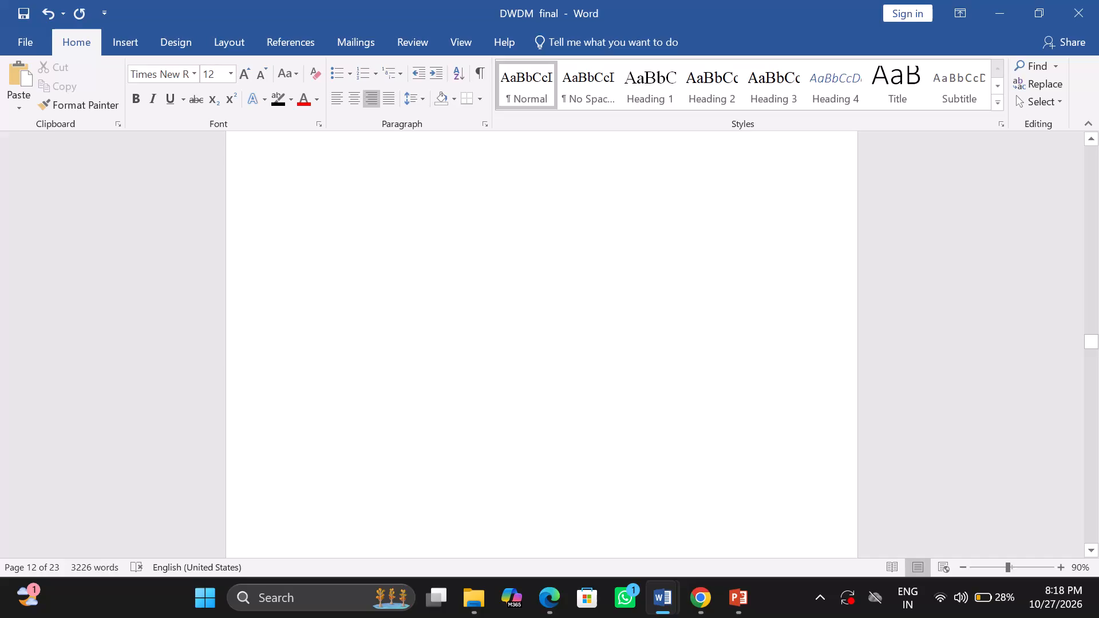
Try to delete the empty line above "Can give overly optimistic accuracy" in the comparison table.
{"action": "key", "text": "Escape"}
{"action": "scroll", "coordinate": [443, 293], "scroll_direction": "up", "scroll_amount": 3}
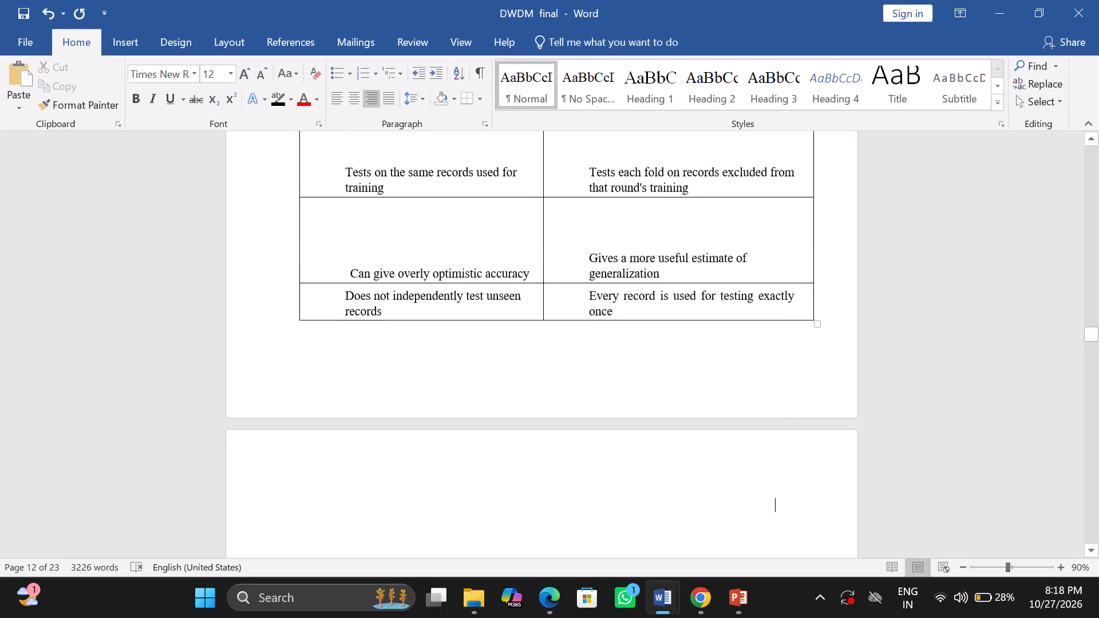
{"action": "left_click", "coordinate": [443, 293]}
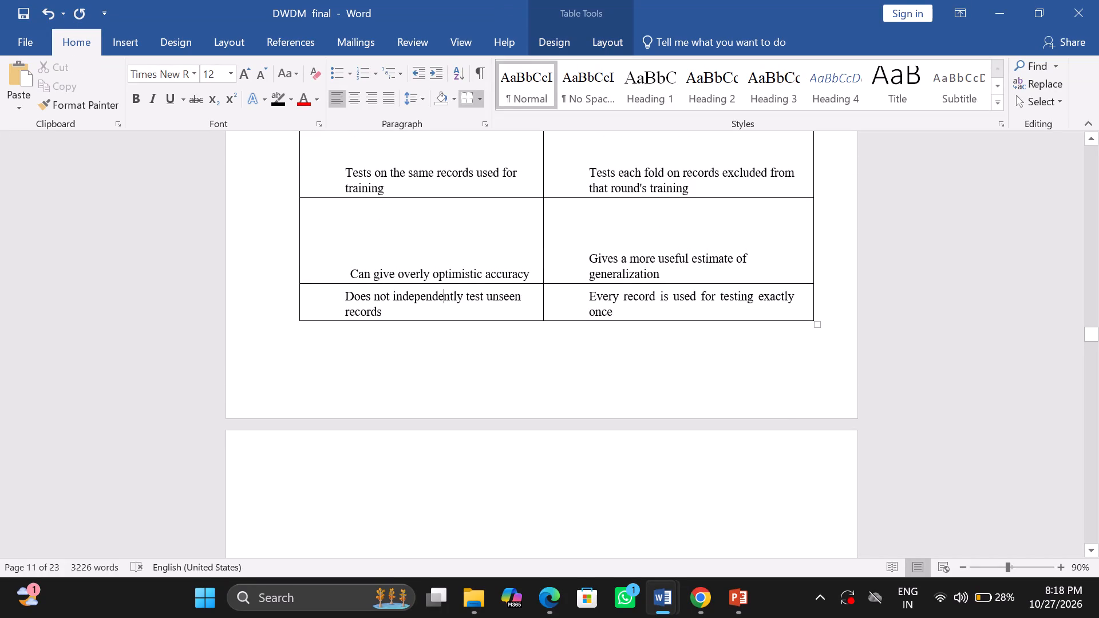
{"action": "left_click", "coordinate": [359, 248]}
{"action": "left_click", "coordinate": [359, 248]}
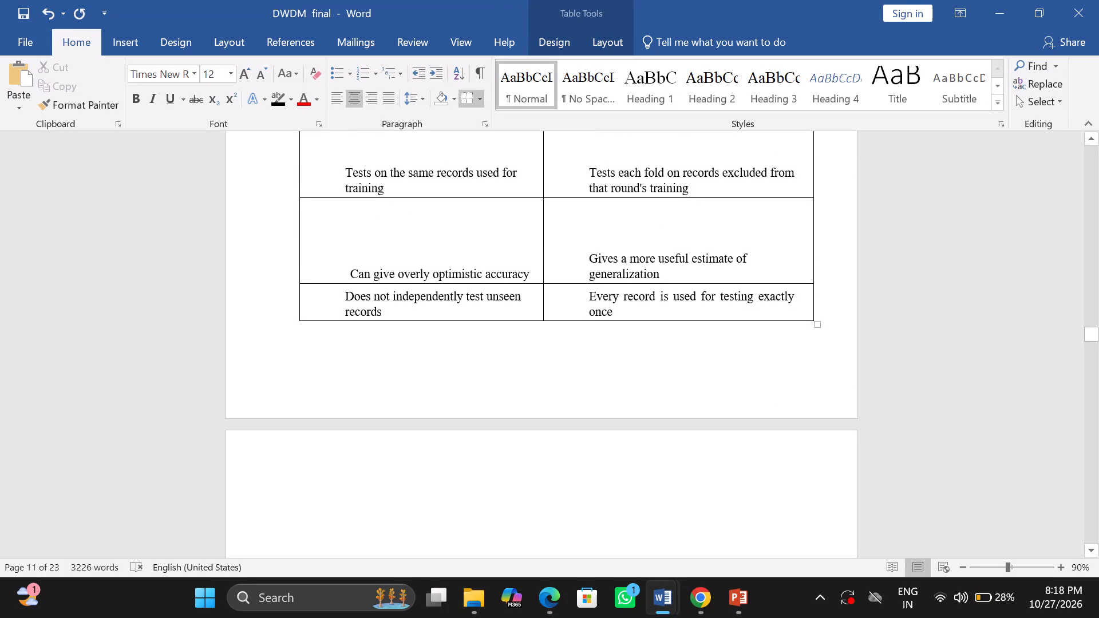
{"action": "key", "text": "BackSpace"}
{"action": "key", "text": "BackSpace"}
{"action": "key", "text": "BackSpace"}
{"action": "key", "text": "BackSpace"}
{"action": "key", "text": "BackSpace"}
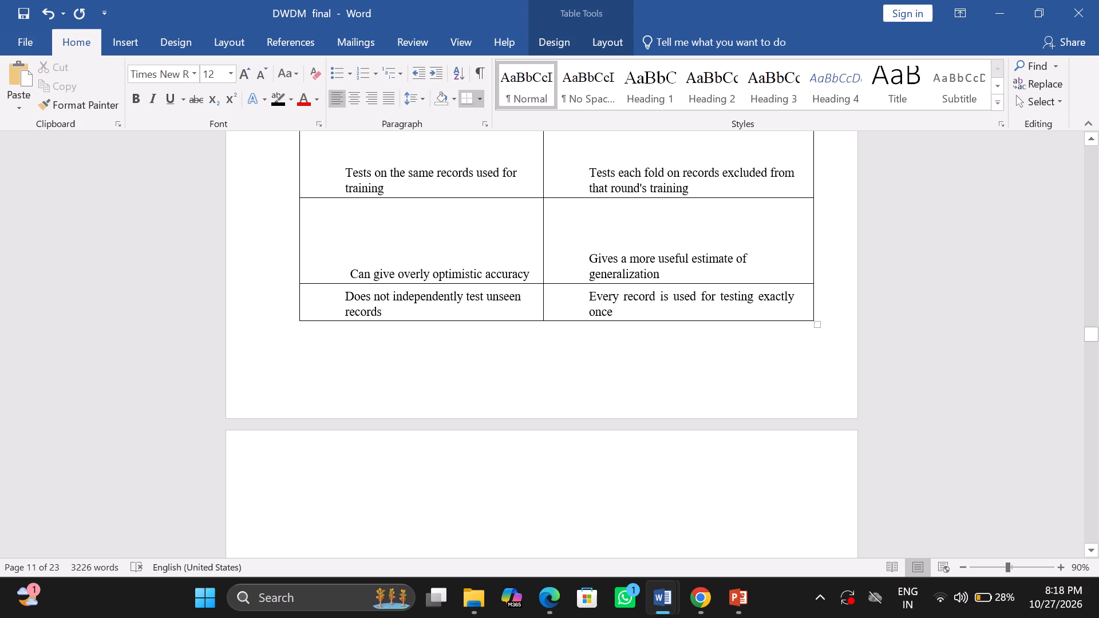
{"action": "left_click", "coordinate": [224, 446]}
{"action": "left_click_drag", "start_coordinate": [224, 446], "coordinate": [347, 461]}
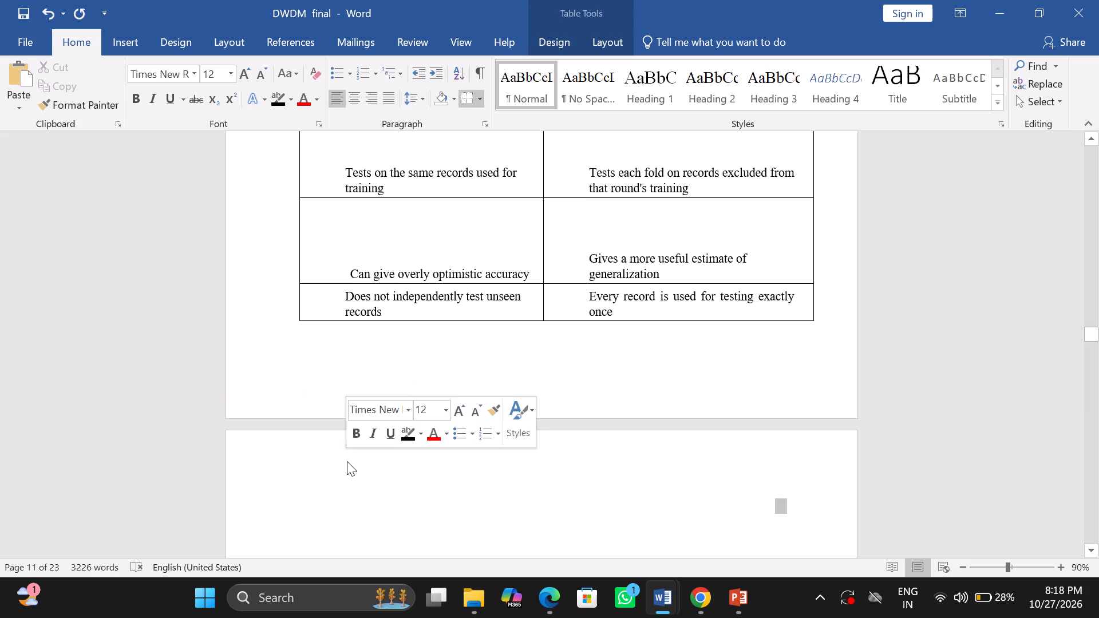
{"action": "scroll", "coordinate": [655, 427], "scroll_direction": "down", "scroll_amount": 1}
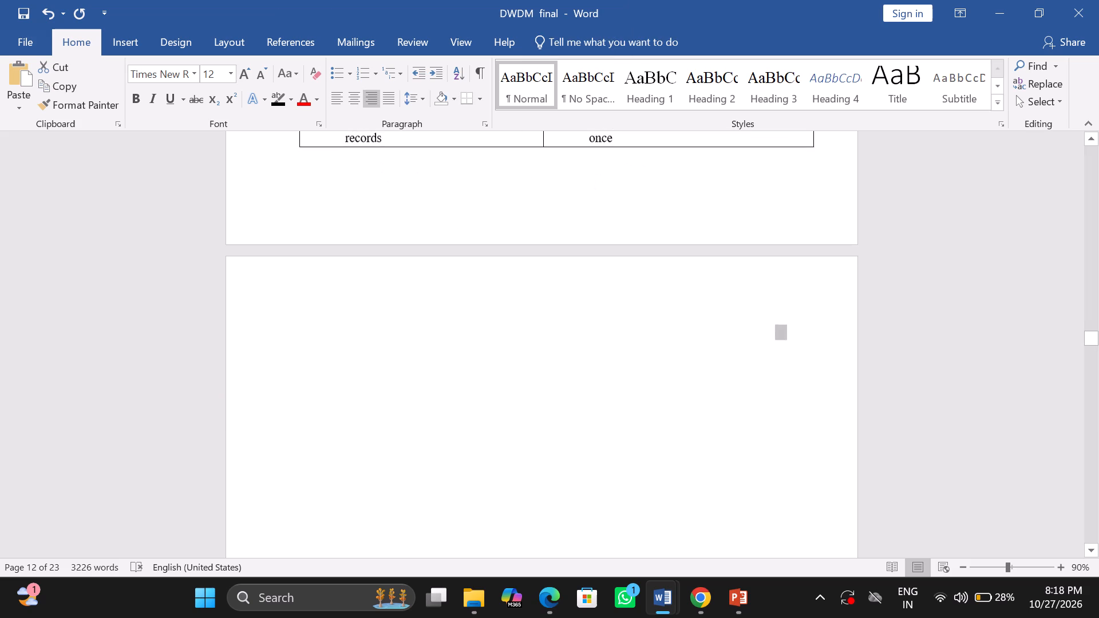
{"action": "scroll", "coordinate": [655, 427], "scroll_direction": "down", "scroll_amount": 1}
Undo the last two changes, the blank-line edit and the preceding change to the comparison table's last row.
{"action": "key", "text": "ctrl+z"}
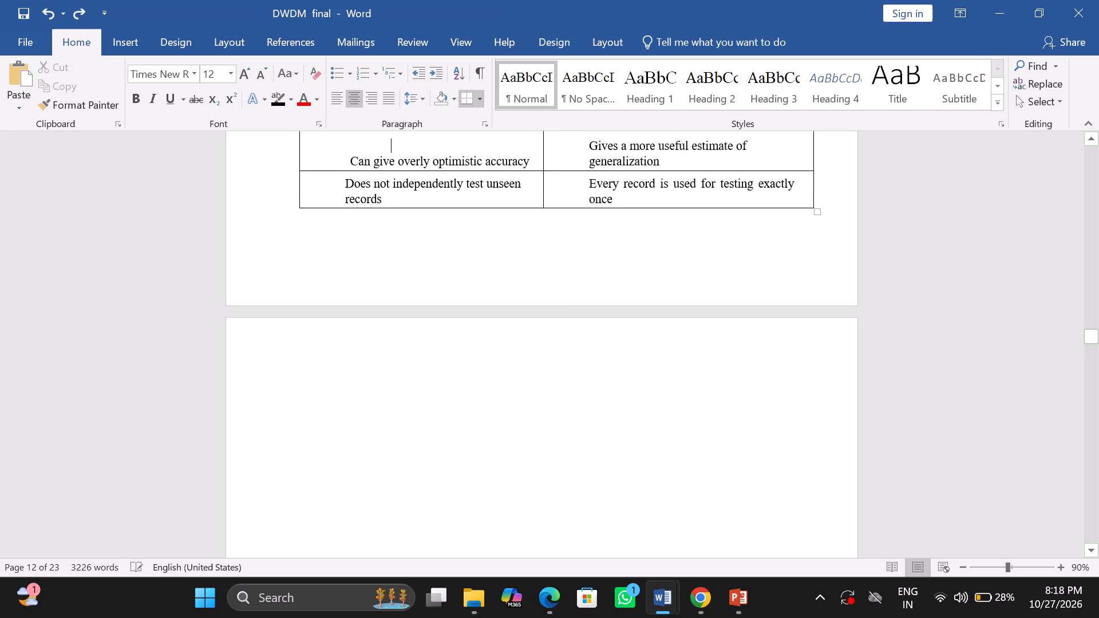
{"action": "key", "text": "ctrl+z"}
{"action": "left_click", "coordinate": [584, 319]}
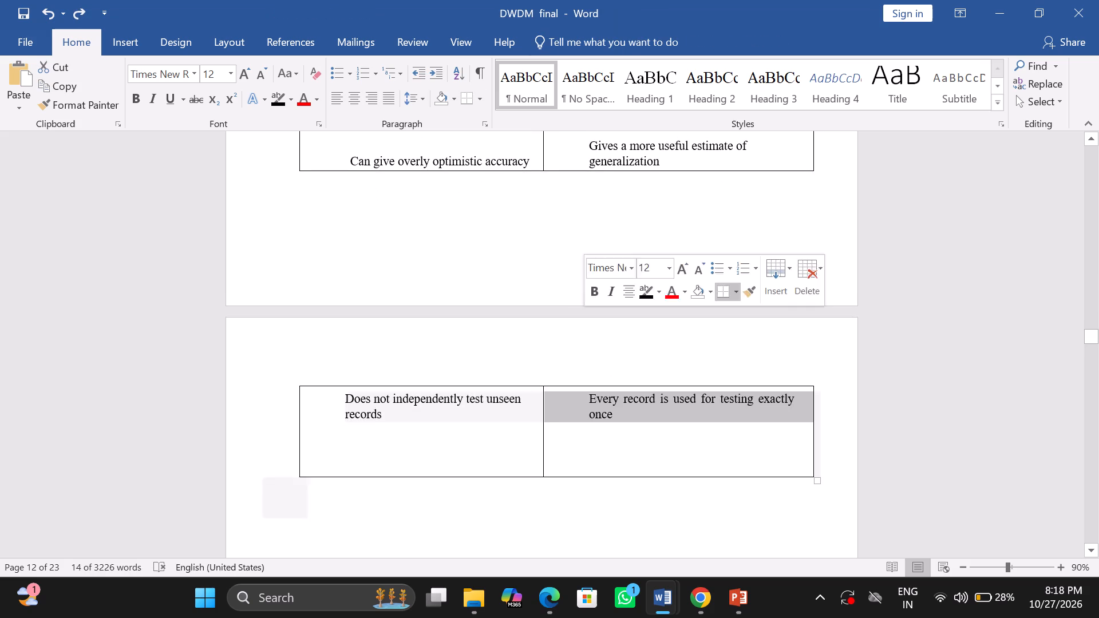
Review the report from the Results and Discussions section through the references, and return to the cover page.
{"action": "scroll", "coordinate": [577, 439], "scroll_direction": "down", "scroll_amount": 8}
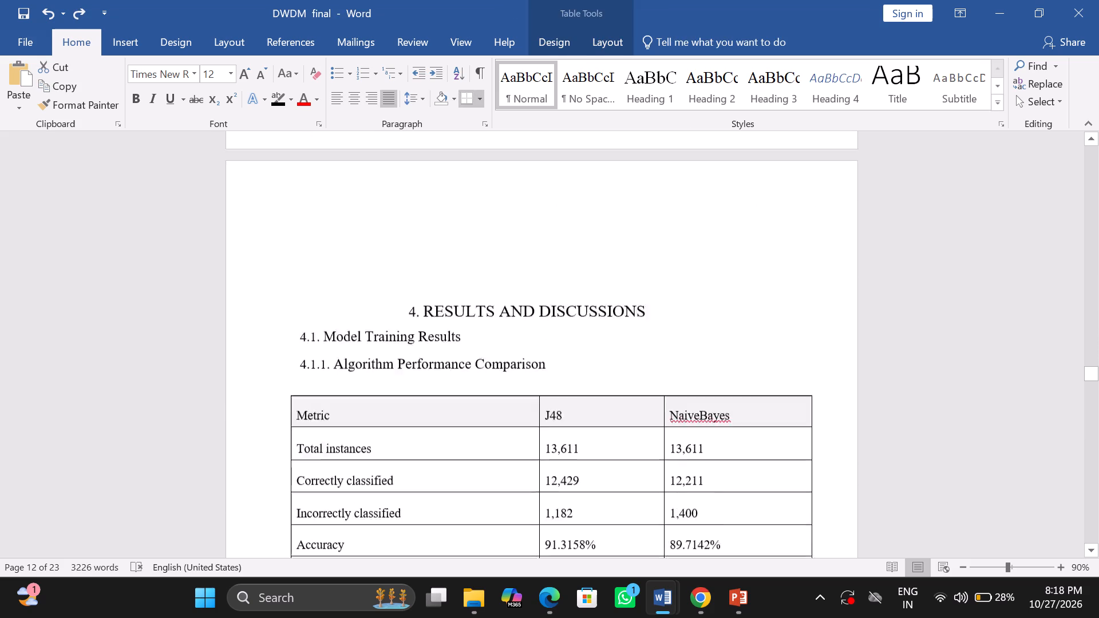
{"action": "scroll", "coordinate": [577, 439], "scroll_direction": "down", "scroll_amount": 4}
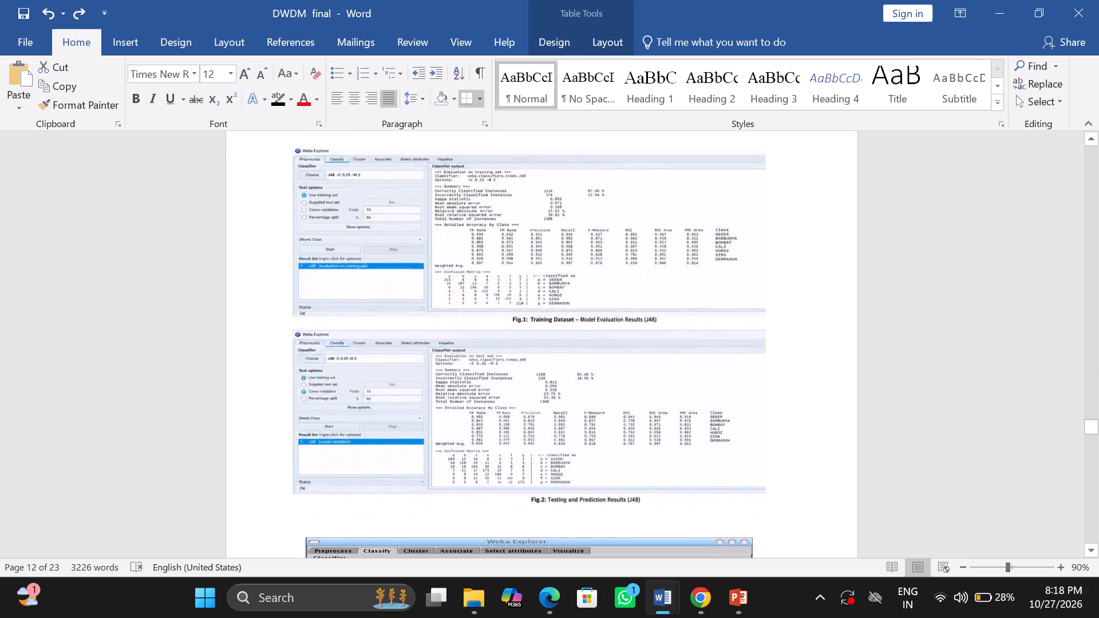
{"action": "scroll", "coordinate": [577, 439], "scroll_direction": "down", "scroll_amount": 7}
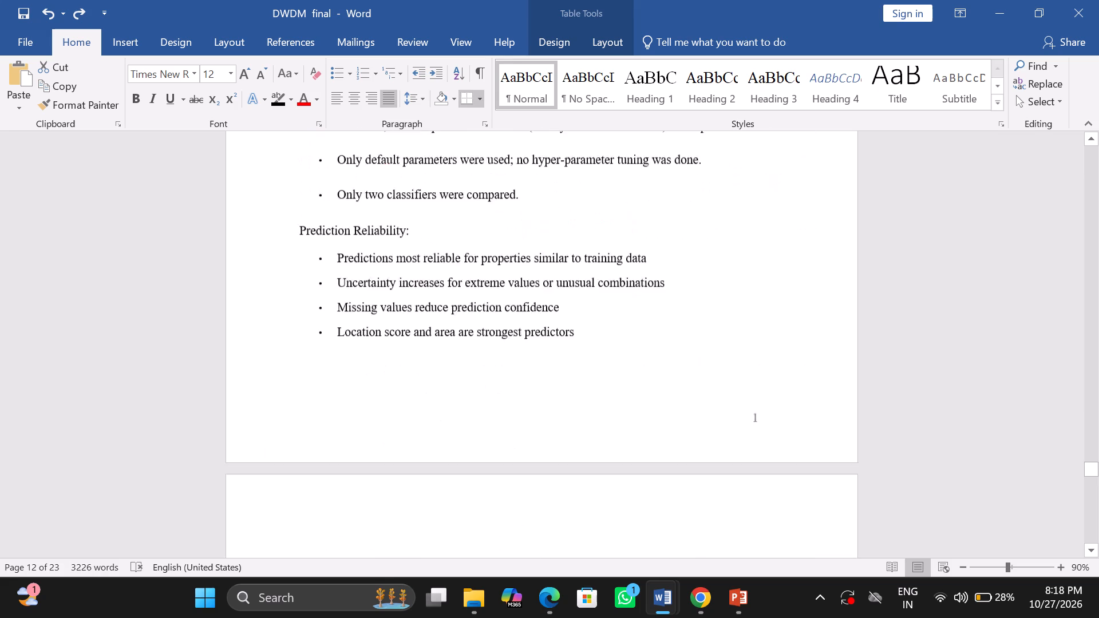
{"action": "scroll", "coordinate": [577, 439], "scroll_direction": "down", "scroll_amount": 6}
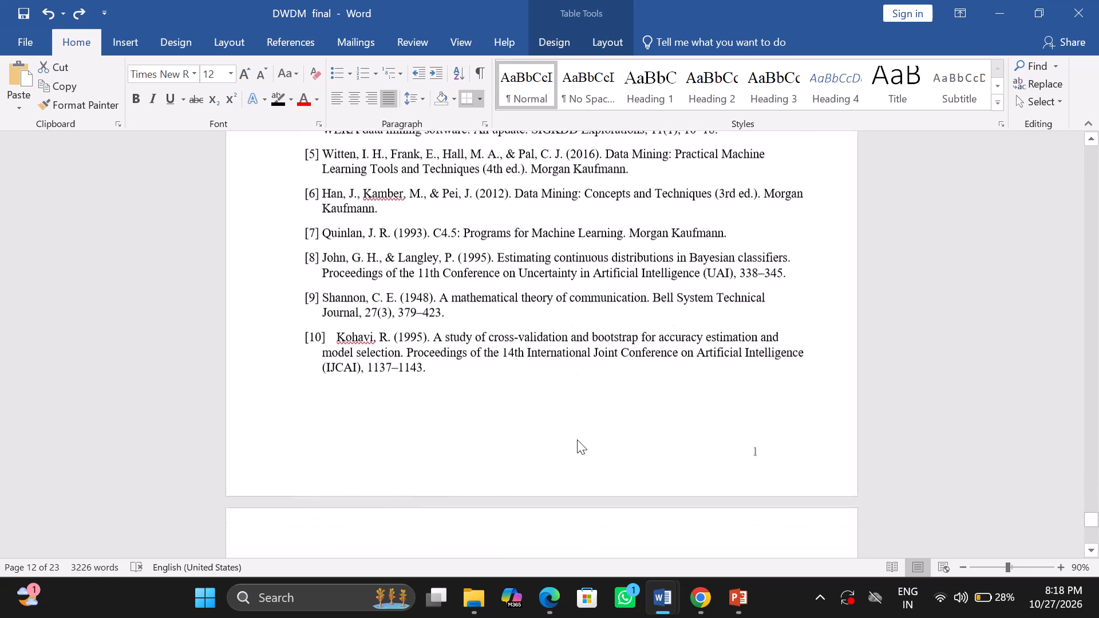
{"action": "scroll", "coordinate": [577, 439], "scroll_direction": "down", "scroll_amount": 7}
{"action": "scroll", "coordinate": [577, 439], "scroll_direction": "up", "scroll_amount": 2}
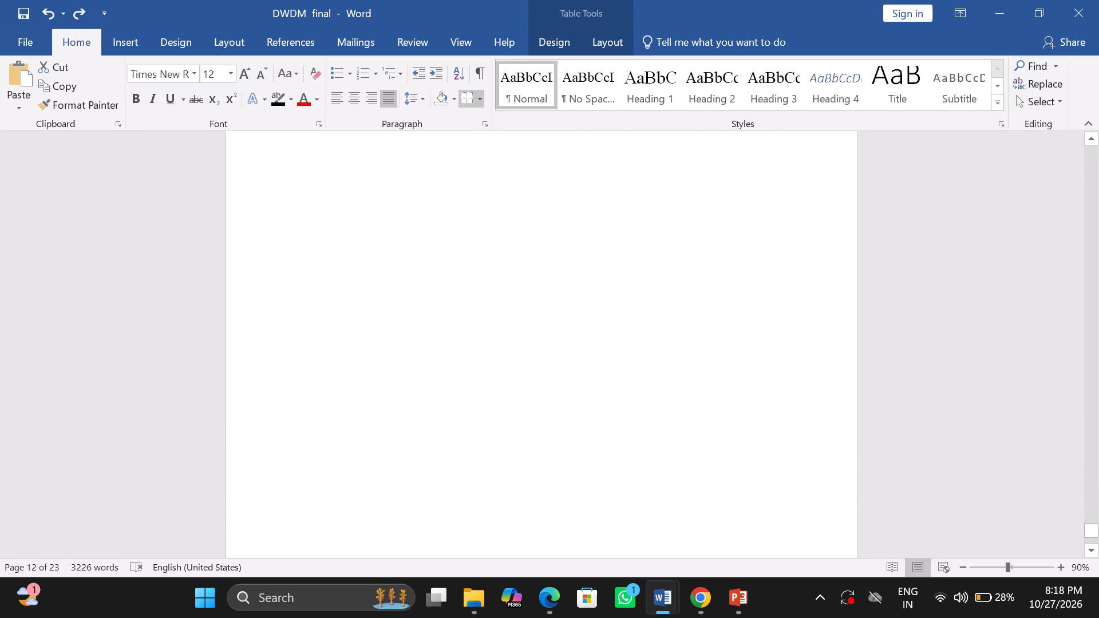
{"action": "scroll", "coordinate": [577, 439], "scroll_direction": "up", "scroll_amount": 4}
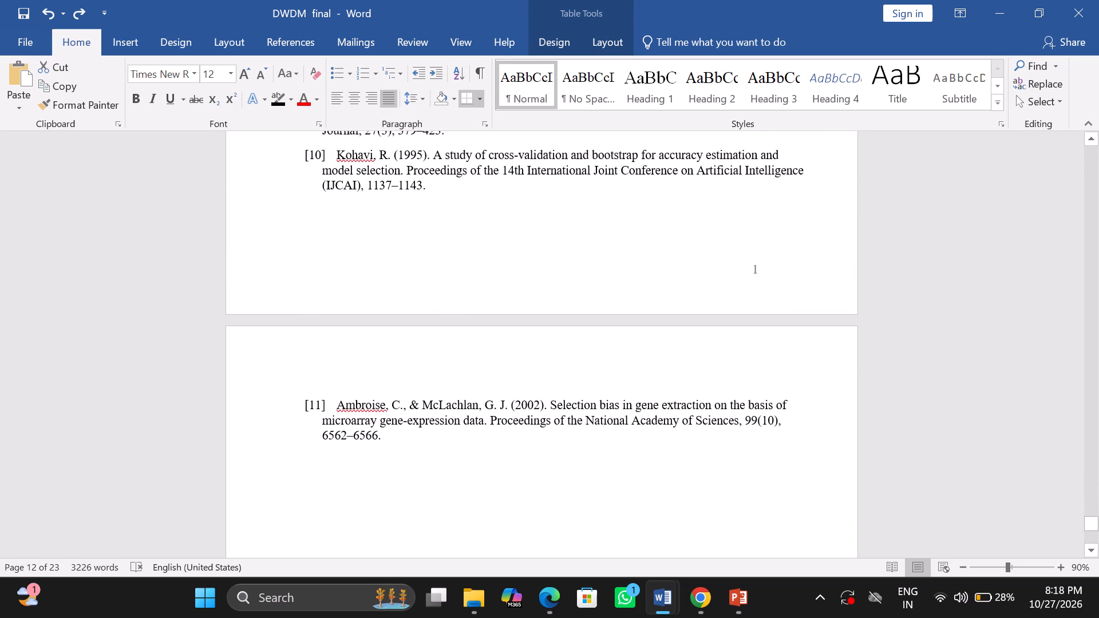
{"action": "scroll", "coordinate": [503, 372], "scroll_direction": "up", "scroll_amount": 2}
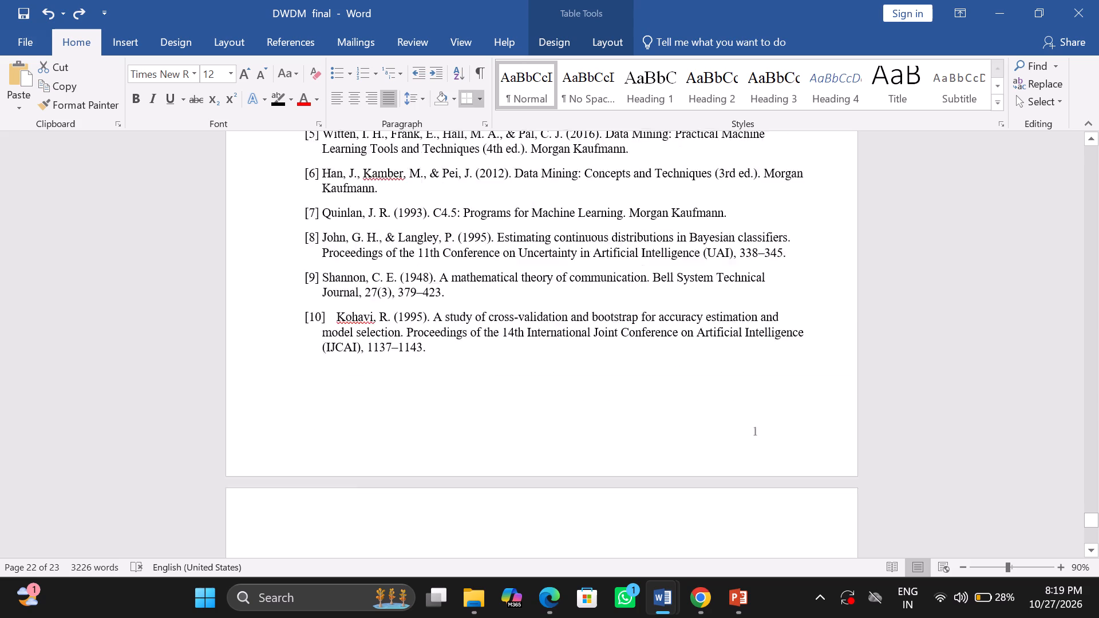
{"action": "scroll", "coordinate": [503, 372], "scroll_direction": "up", "scroll_amount": 3}
{"action": "scroll", "coordinate": [541, 403], "scroll_direction": "up", "scroll_amount": 20}
{"action": "scroll", "coordinate": [541, 403], "scroll_direction": "up", "scroll_amount": 14}
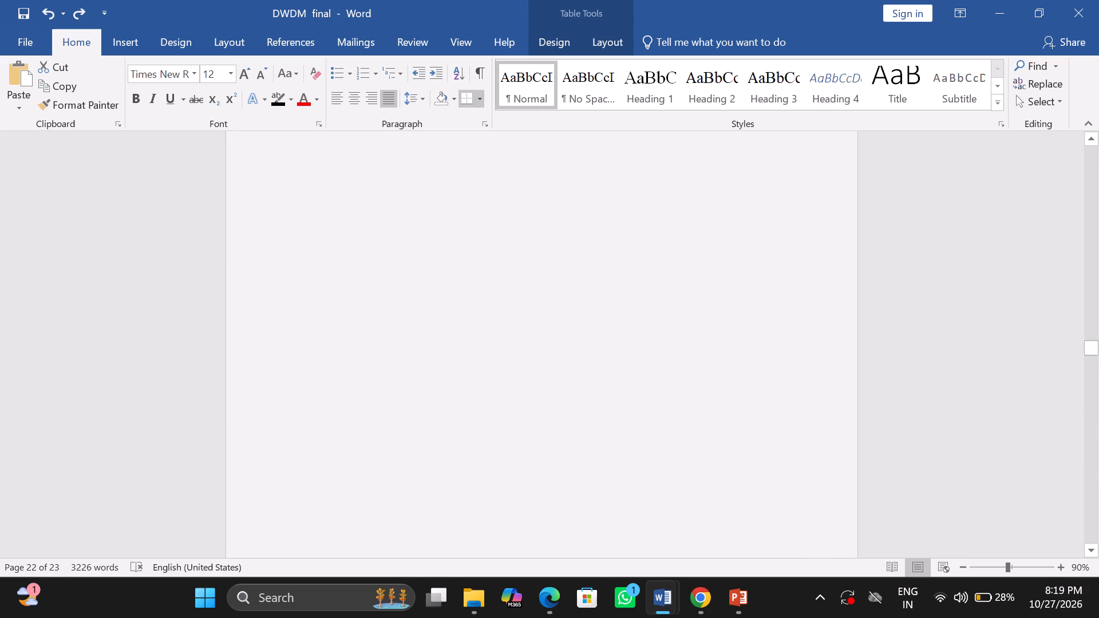
{"action": "scroll", "coordinate": [541, 403], "scroll_direction": "up", "scroll_amount": 12}
{"action": "scroll", "coordinate": [541, 403], "scroll_direction": "down", "scroll_amount": 1}
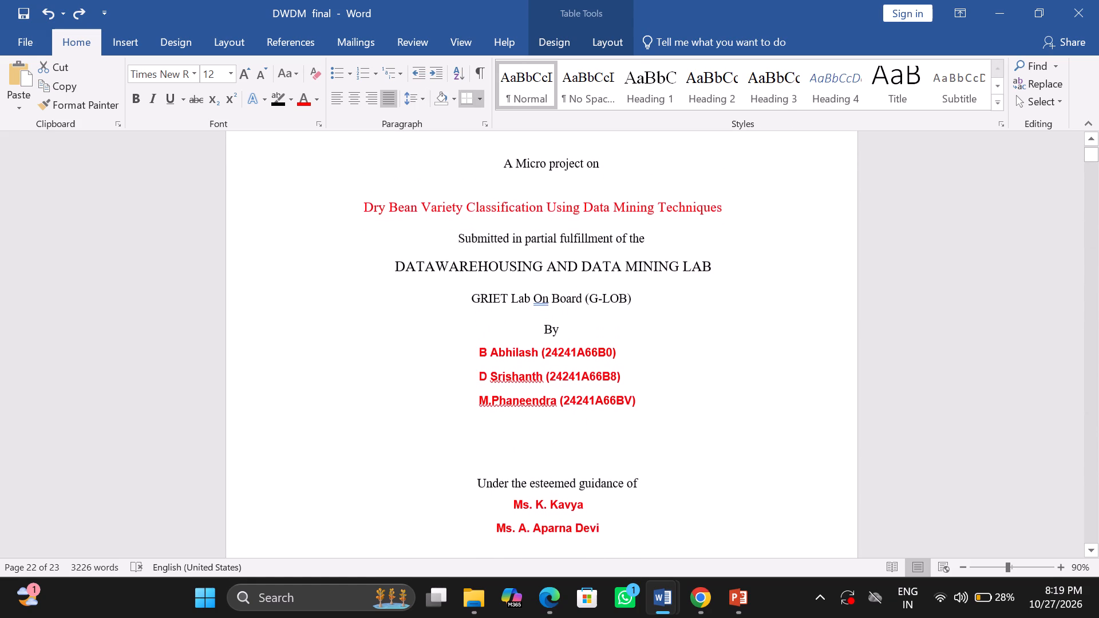
{"action": "scroll", "coordinate": [541, 403], "scroll_direction": "down", "scroll_amount": 3}
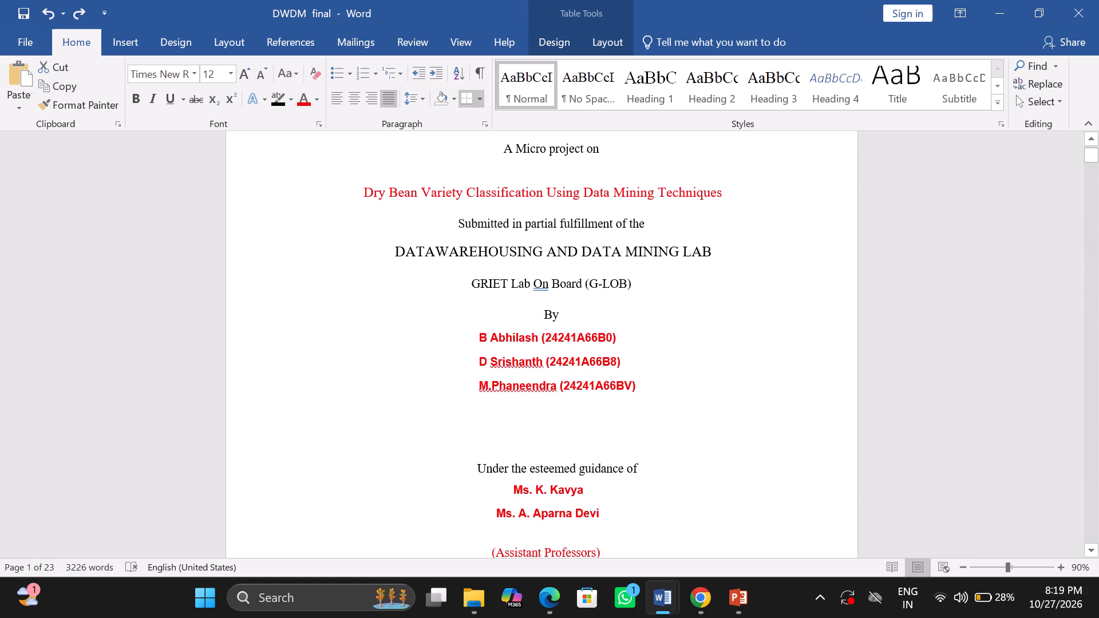
{"action": "scroll", "coordinate": [541, 403], "scroll_direction": "down", "scroll_amount": 1}
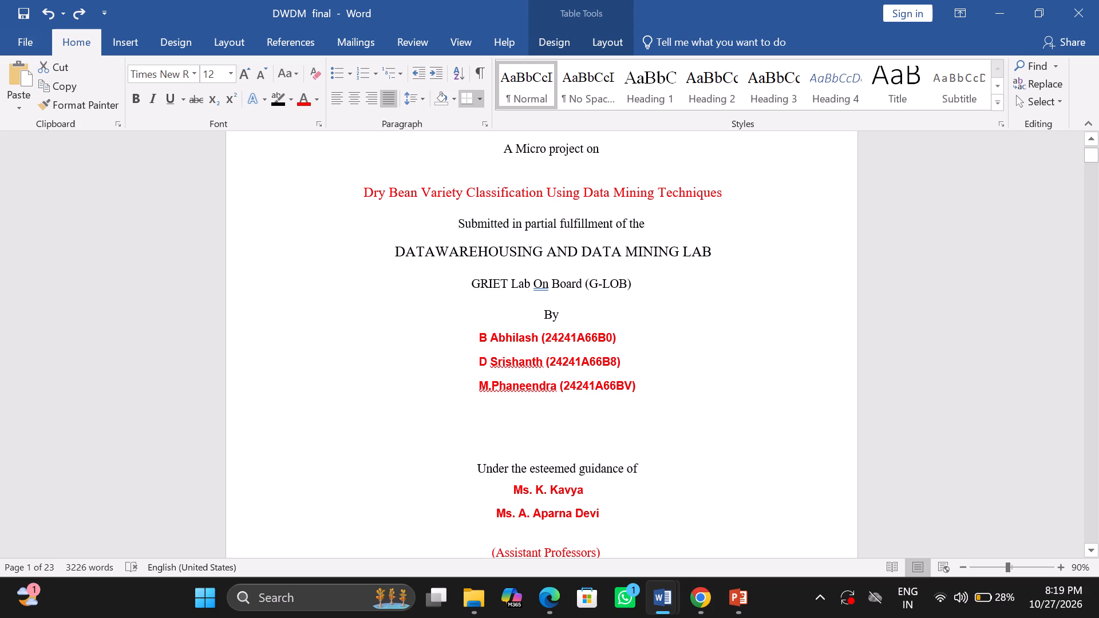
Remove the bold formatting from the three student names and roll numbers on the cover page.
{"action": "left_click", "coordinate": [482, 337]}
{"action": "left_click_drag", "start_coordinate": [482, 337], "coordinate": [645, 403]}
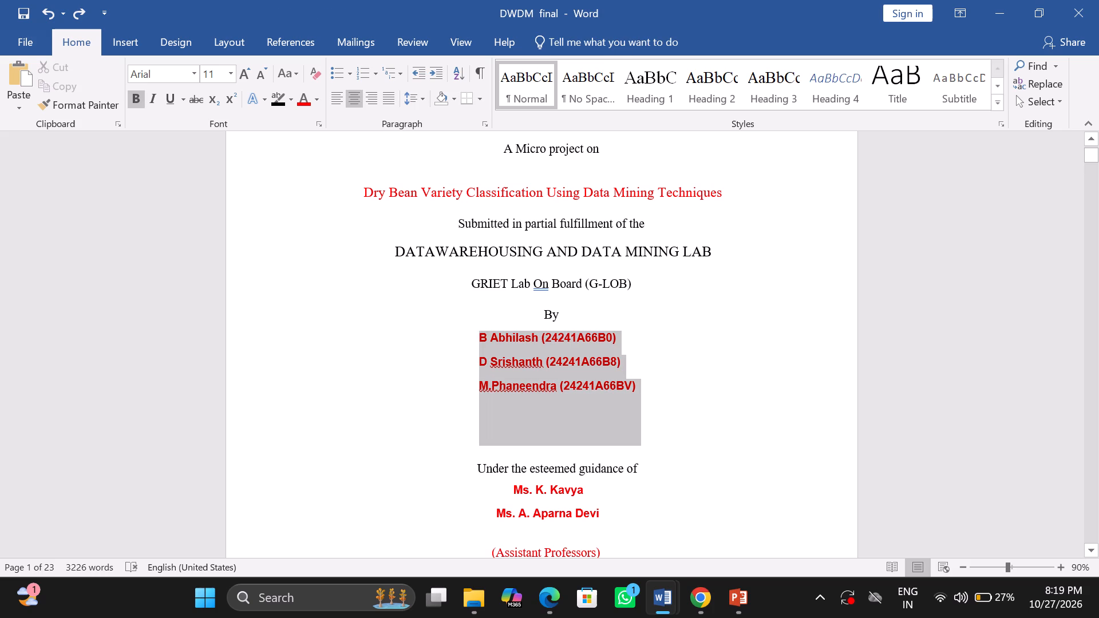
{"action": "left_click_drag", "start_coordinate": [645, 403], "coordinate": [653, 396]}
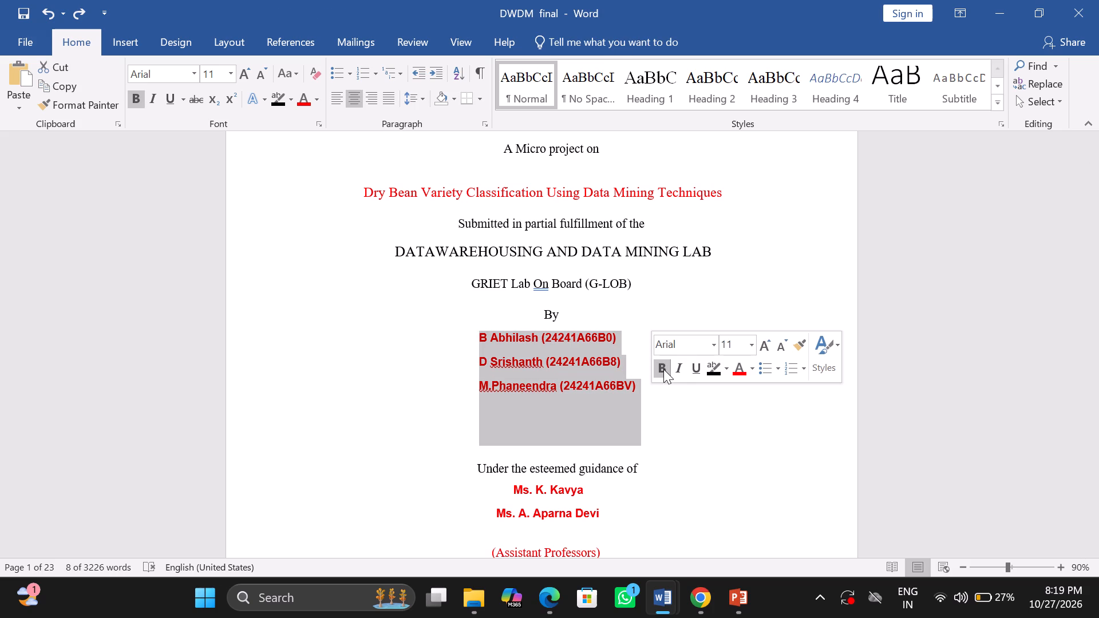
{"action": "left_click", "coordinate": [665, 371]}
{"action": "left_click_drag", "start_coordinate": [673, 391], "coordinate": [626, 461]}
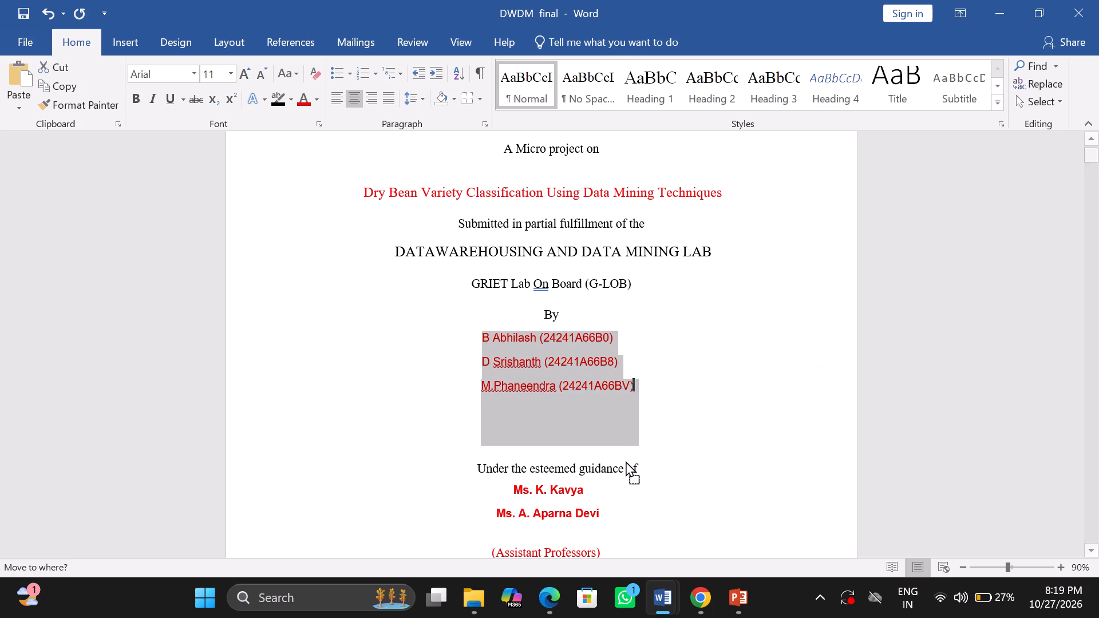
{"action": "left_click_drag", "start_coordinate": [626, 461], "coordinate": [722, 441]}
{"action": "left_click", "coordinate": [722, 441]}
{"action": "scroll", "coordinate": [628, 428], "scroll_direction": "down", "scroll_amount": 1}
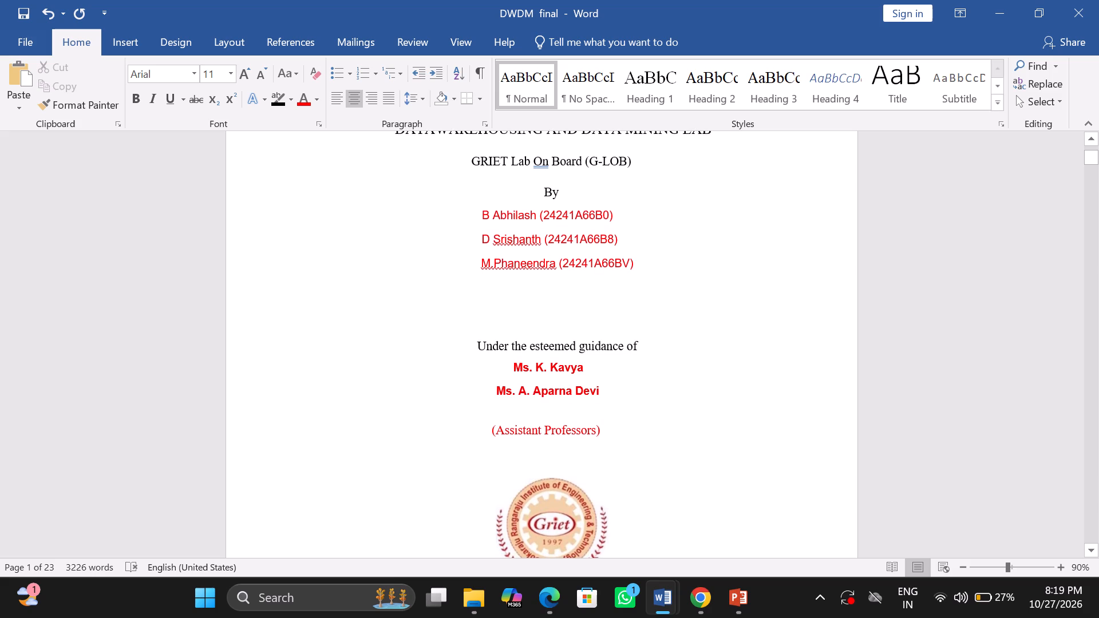
Make the three student names and roll numbers on the cover page bold.
{"action": "left_click", "coordinate": [480, 216]}
{"action": "left_click_drag", "start_coordinate": [480, 216], "coordinate": [653, 284]}
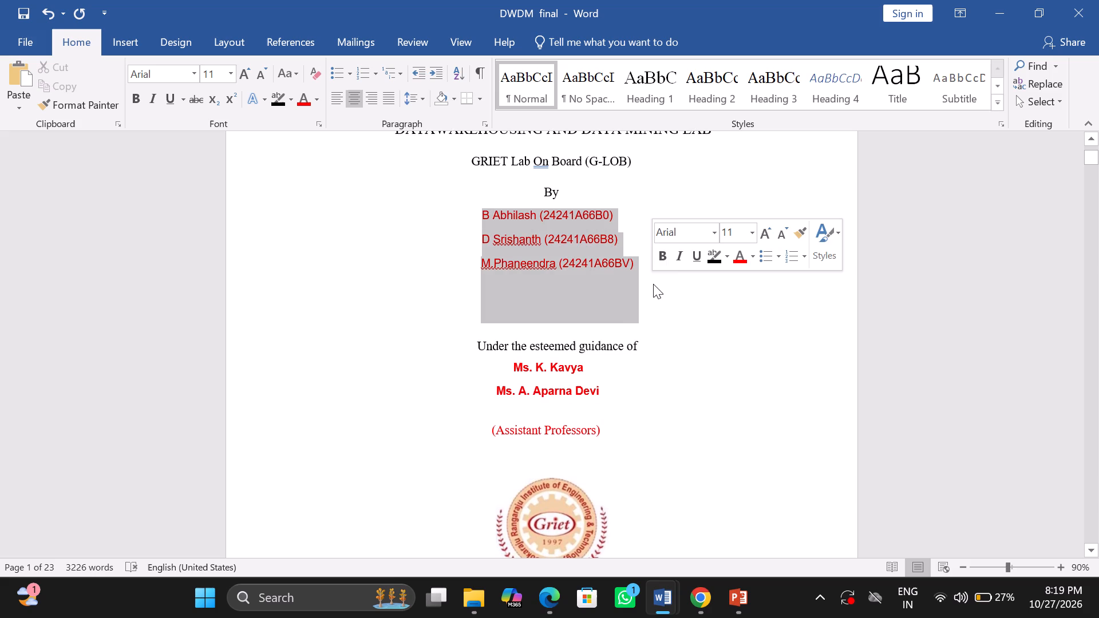
{"action": "left_click", "coordinate": [660, 255]}
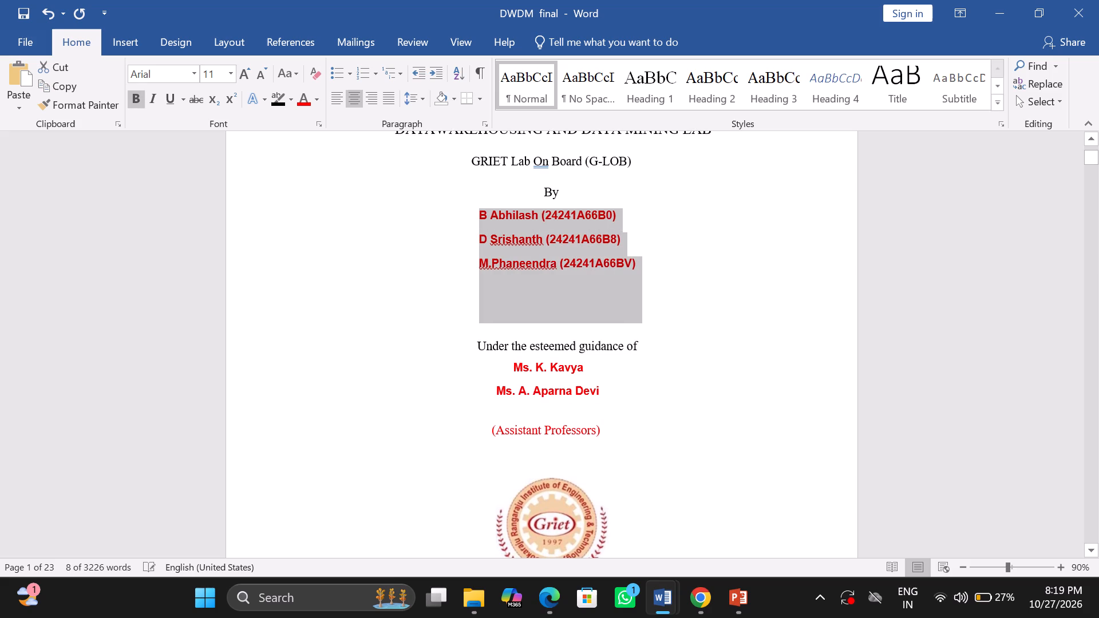
{"action": "scroll", "coordinate": [717, 314], "scroll_direction": "up", "scroll_amount": 1}
{"action": "scroll", "coordinate": [717, 314], "scroll_direction": "down", "scroll_amount": 1, "text": "ctrl"}
{"action": "scroll", "coordinate": [717, 314], "scroll_direction": "up", "scroll_amount": 1, "text": "ctrl"}
{"action": "scroll", "coordinate": [717, 314], "scroll_direction": "down", "scroll_amount": 1, "text": "ctrl"}
{"action": "scroll", "coordinate": [717, 314], "scroll_direction": "up", "scroll_amount": 1, "text": "ctrl"}
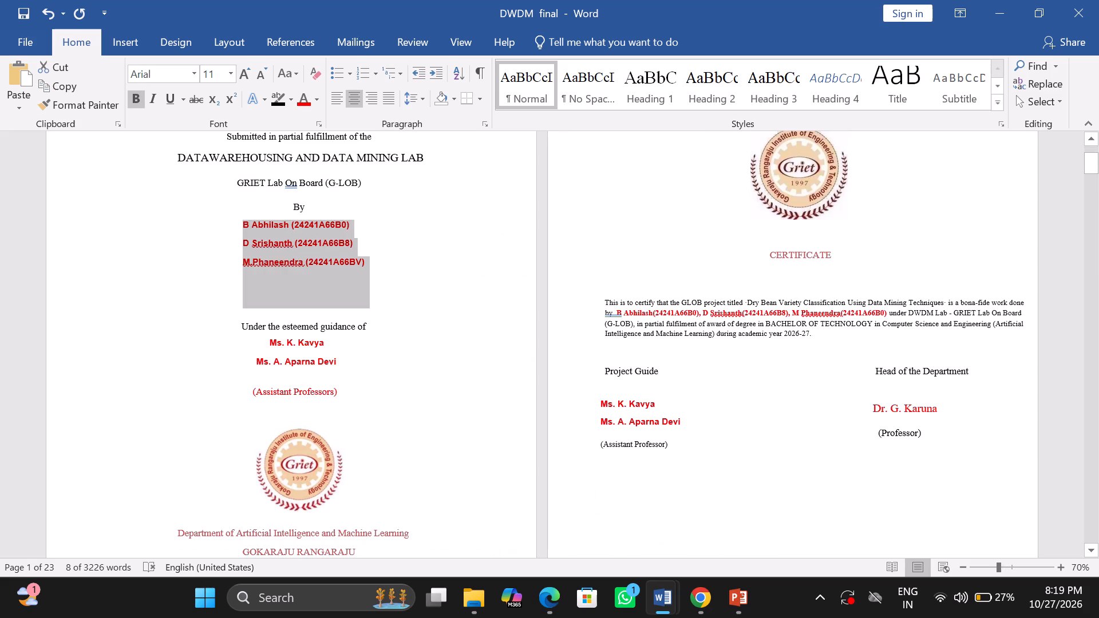
{"action": "scroll", "coordinate": [658, 286], "scroll_direction": "up", "scroll_amount": 2, "text": "ctrl"}
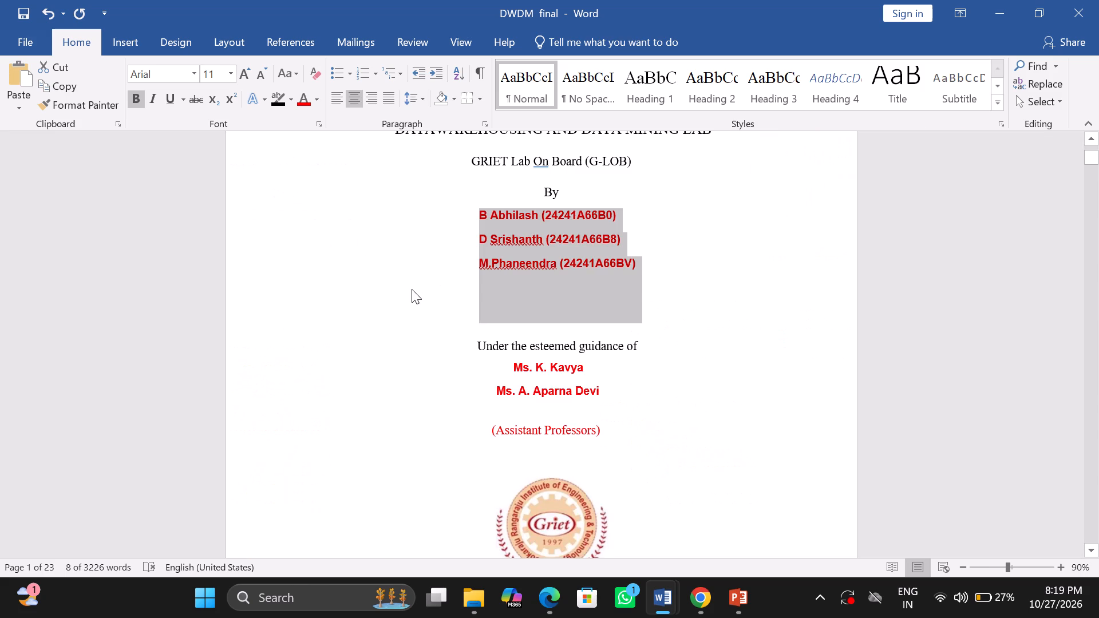
{"action": "left_click", "coordinate": [412, 289]}
Make the cover page title "Dry Bean Variety Classification Using Data Mining Techniques" bold.
{"action": "scroll", "coordinate": [426, 237], "scroll_direction": "up", "scroll_amount": 2}
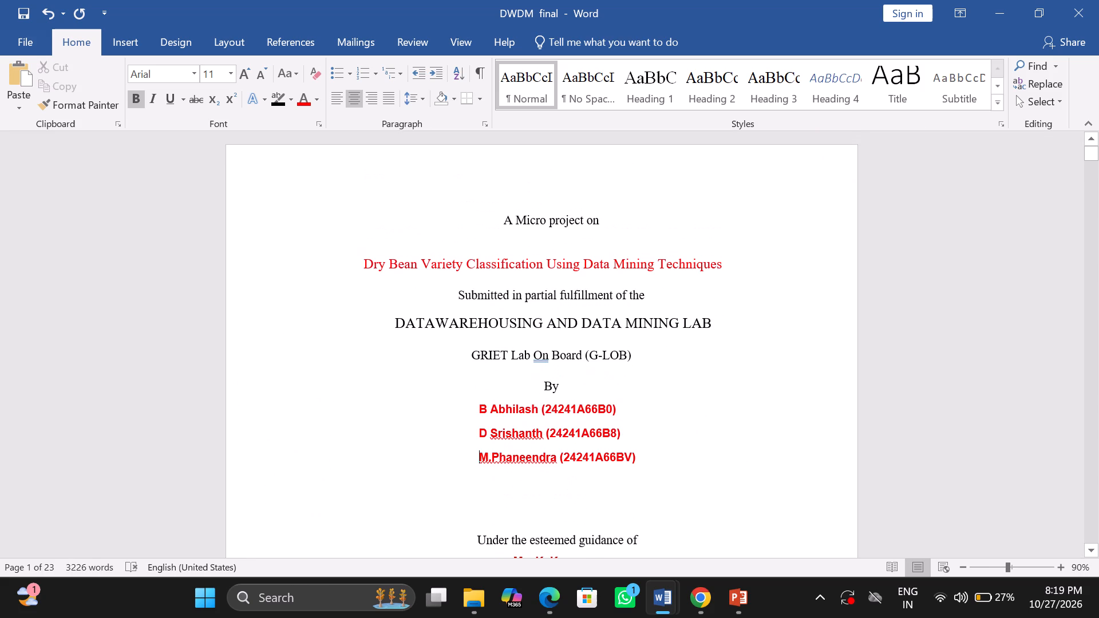
{"action": "left_click", "coordinate": [365, 262]}
{"action": "left_click_drag", "start_coordinate": [365, 262], "coordinate": [736, 262]}
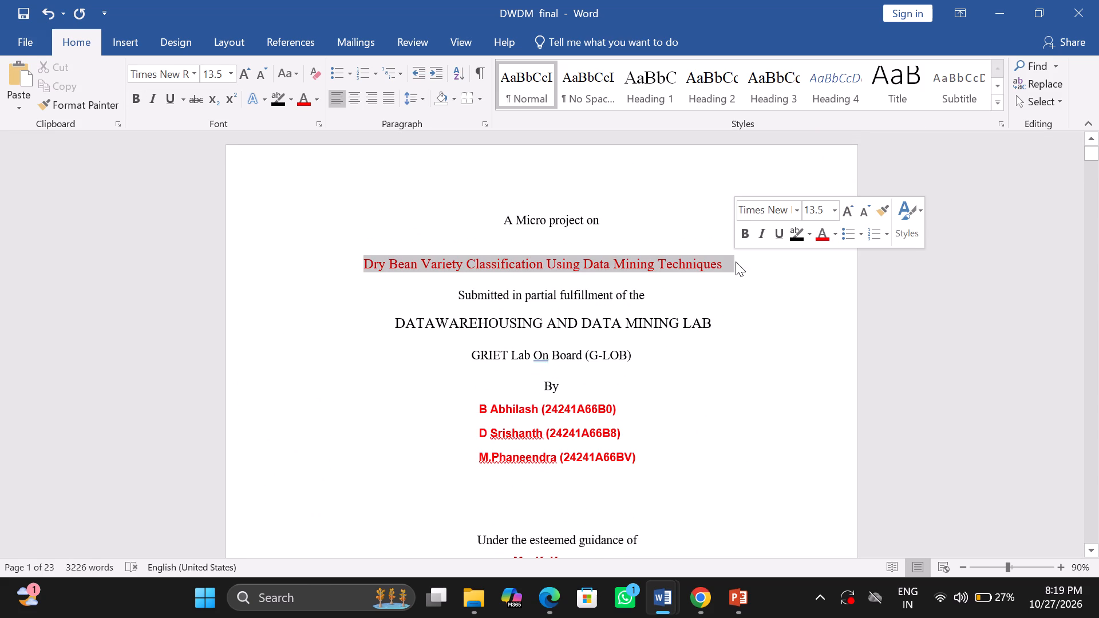
{"action": "left_click", "coordinate": [746, 232]}
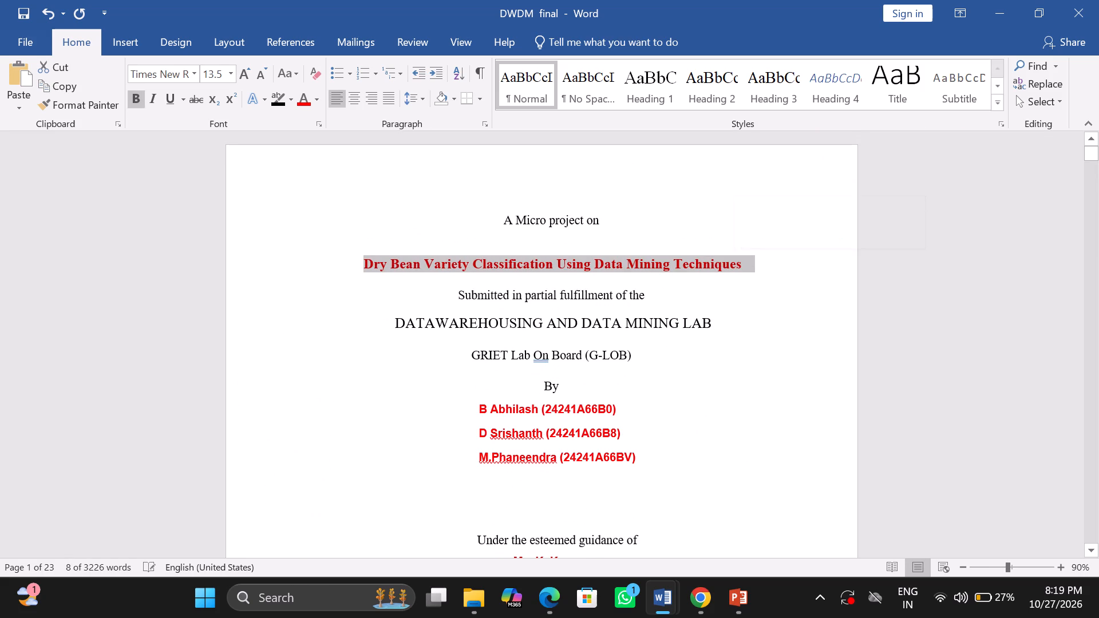
{"action": "left_click", "coordinate": [715, 377]}
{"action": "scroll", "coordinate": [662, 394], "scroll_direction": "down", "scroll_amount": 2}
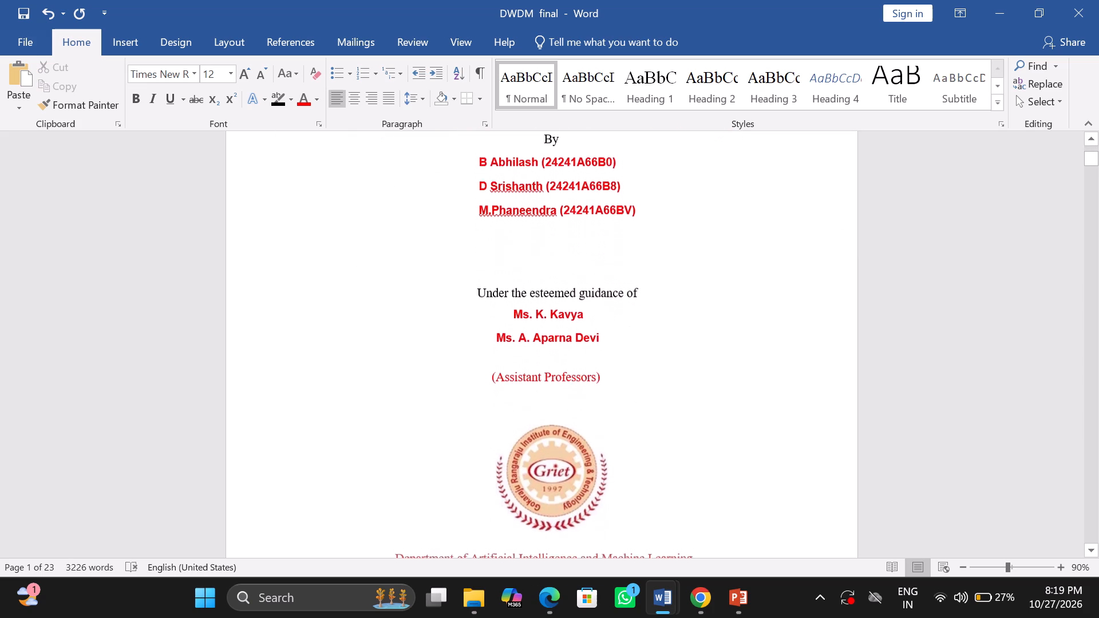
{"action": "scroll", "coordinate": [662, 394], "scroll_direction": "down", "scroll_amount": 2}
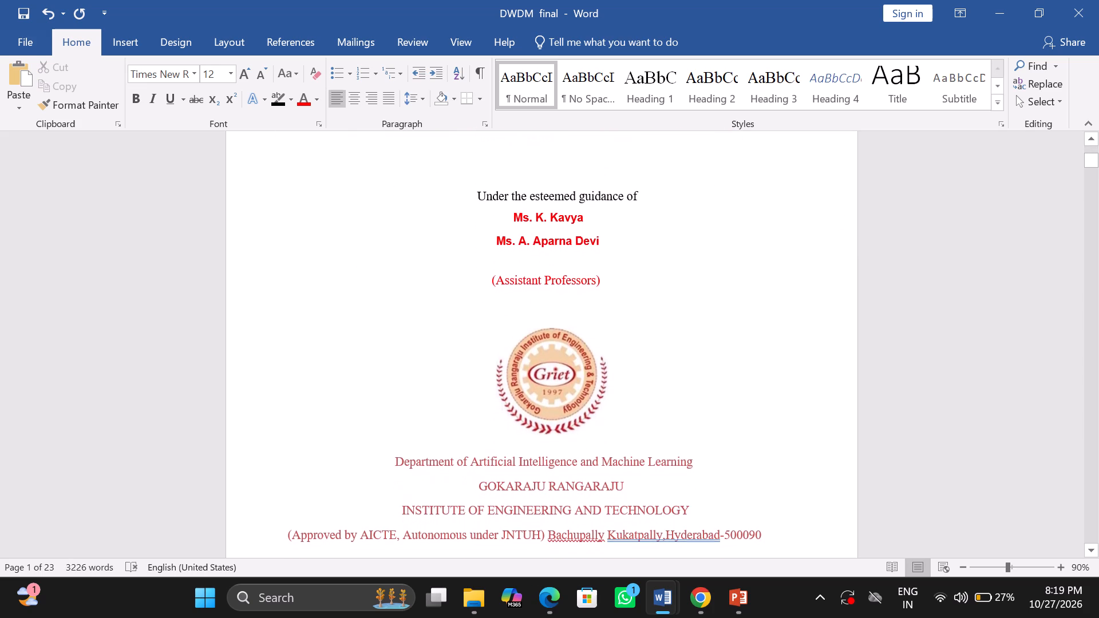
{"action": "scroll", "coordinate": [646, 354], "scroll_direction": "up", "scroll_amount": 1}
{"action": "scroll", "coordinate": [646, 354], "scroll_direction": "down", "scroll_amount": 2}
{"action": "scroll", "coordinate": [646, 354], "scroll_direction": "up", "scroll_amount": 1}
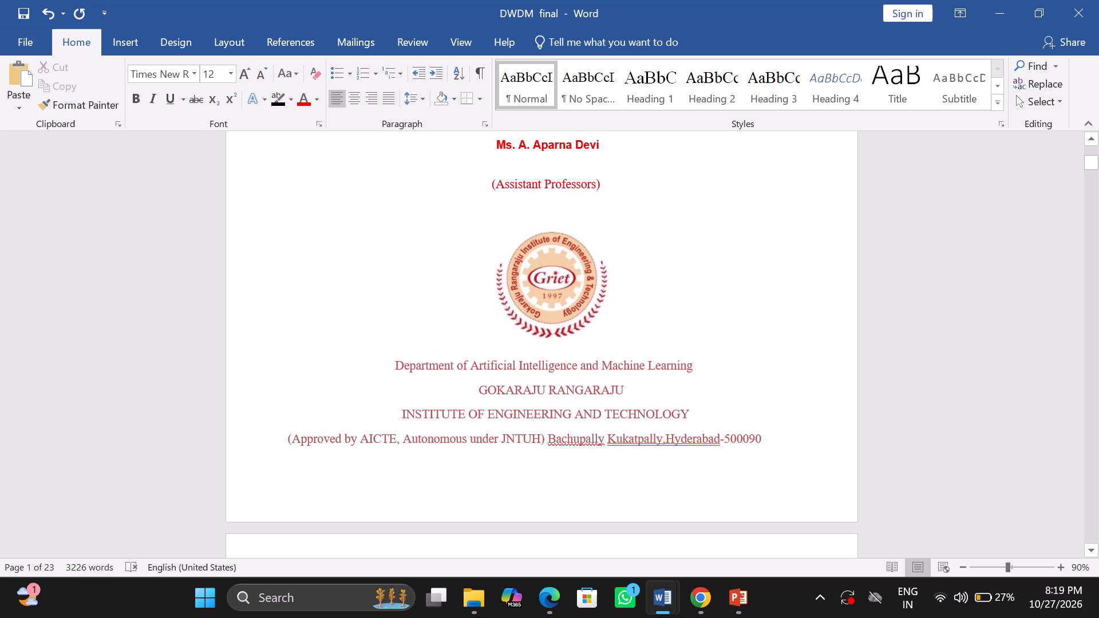
Make the Head of the Department's name on the certificate page bold.
{"action": "scroll", "coordinate": [646, 354], "scroll_direction": "up", "scroll_amount": 1}
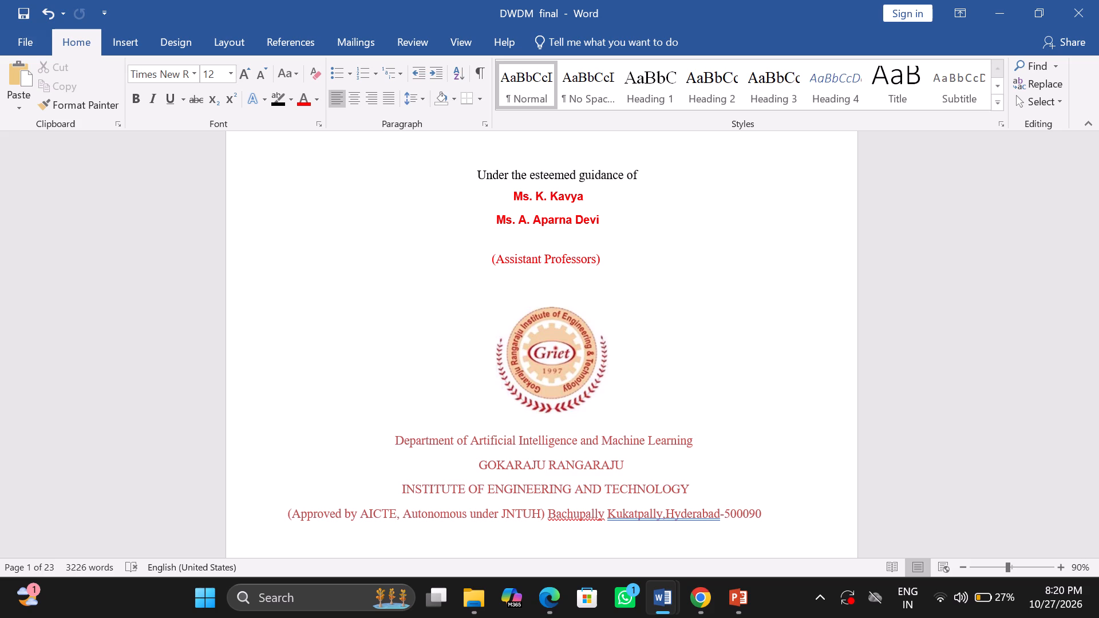
{"action": "scroll", "coordinate": [646, 354], "scroll_direction": "down", "scroll_amount": 2}
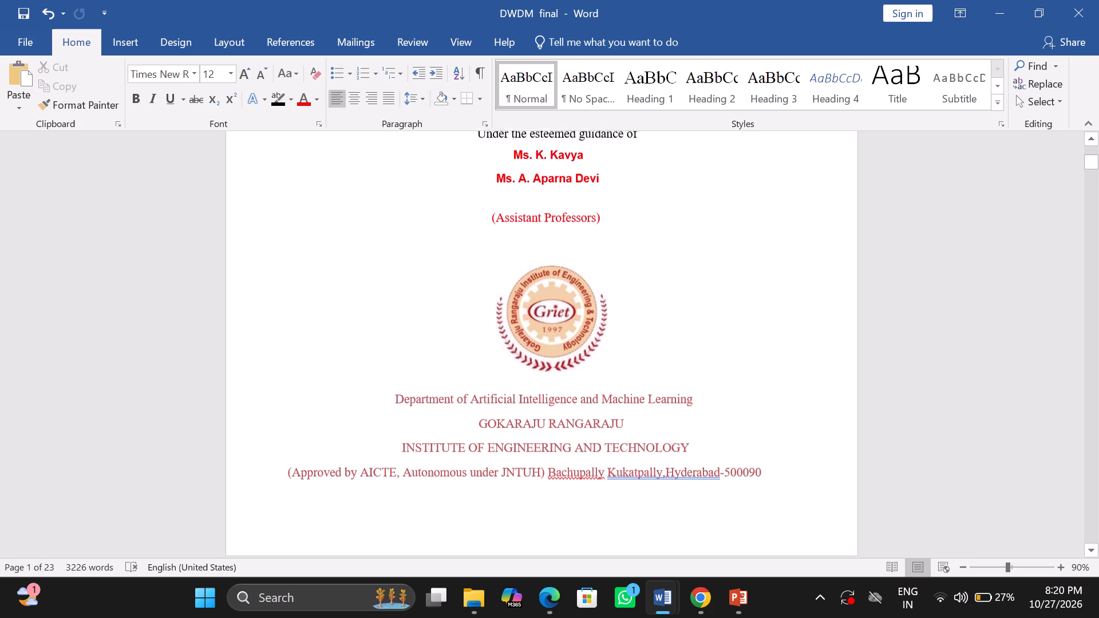
{"action": "scroll", "coordinate": [646, 354], "scroll_direction": "down", "scroll_amount": 3}
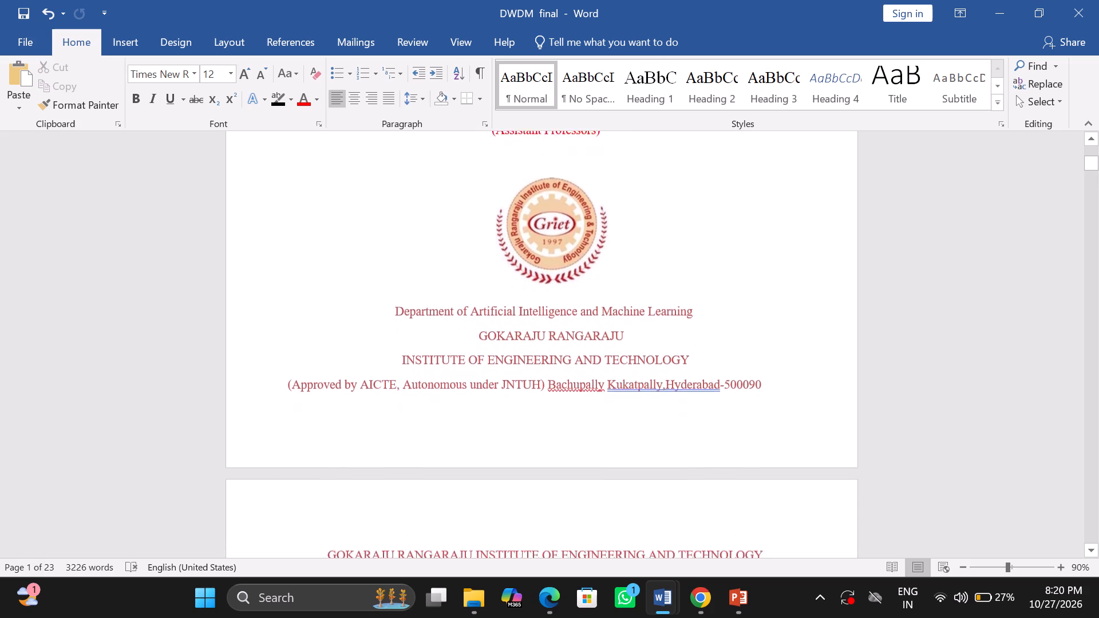
{"action": "scroll", "coordinate": [646, 354], "scroll_direction": "down", "scroll_amount": 1}
{"action": "left_click", "coordinate": [646, 354]}
{"action": "scroll", "coordinate": [646, 354], "scroll_direction": "down", "scroll_amount": 2}
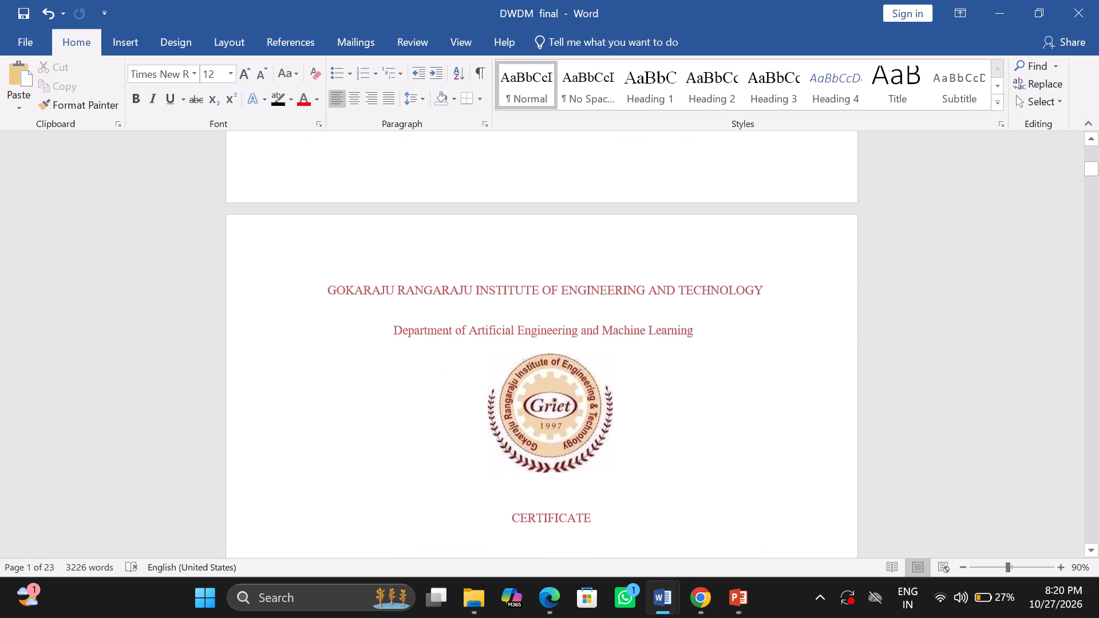
{"action": "scroll", "coordinate": [646, 354], "scroll_direction": "down", "scroll_amount": 3}
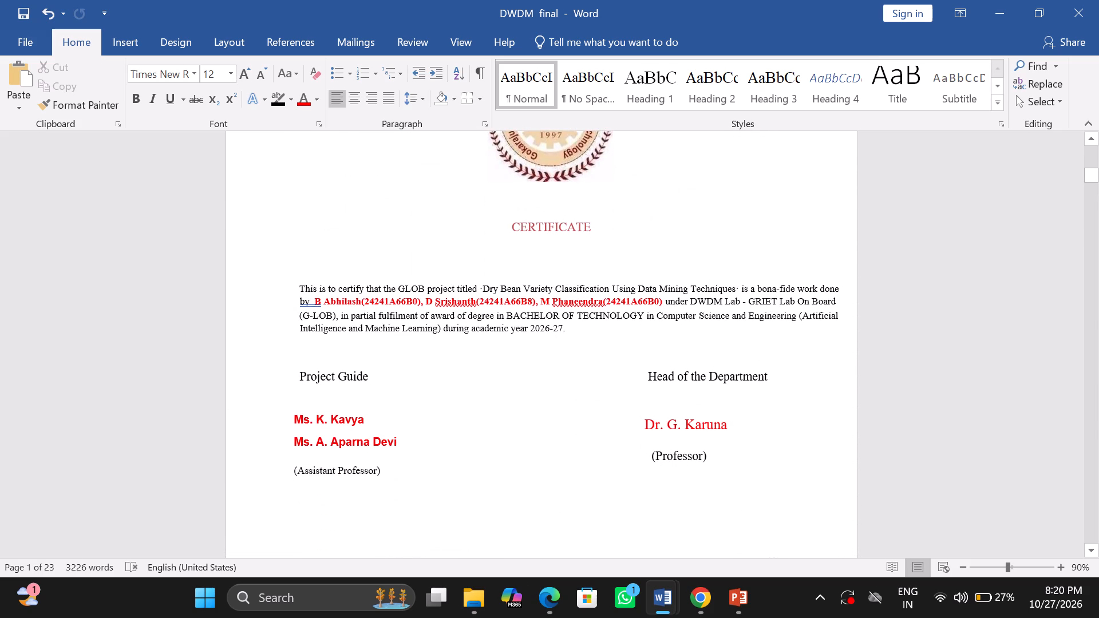
{"action": "scroll", "coordinate": [646, 354], "scroll_direction": "down", "scroll_amount": 1}
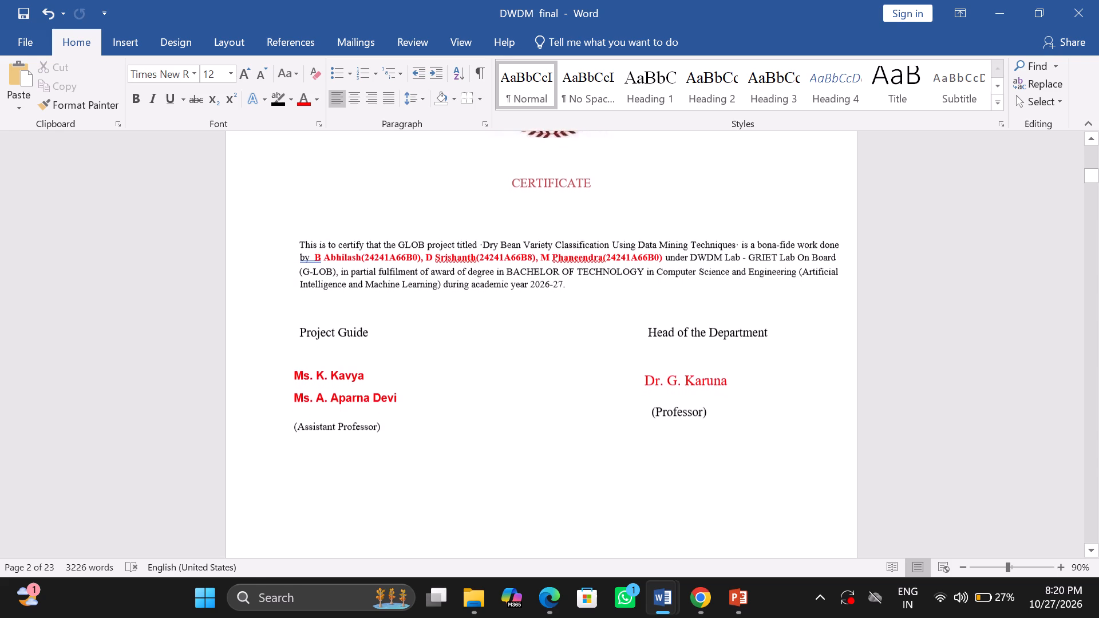
{"action": "scroll", "coordinate": [646, 354], "scroll_direction": "down", "scroll_amount": 2}
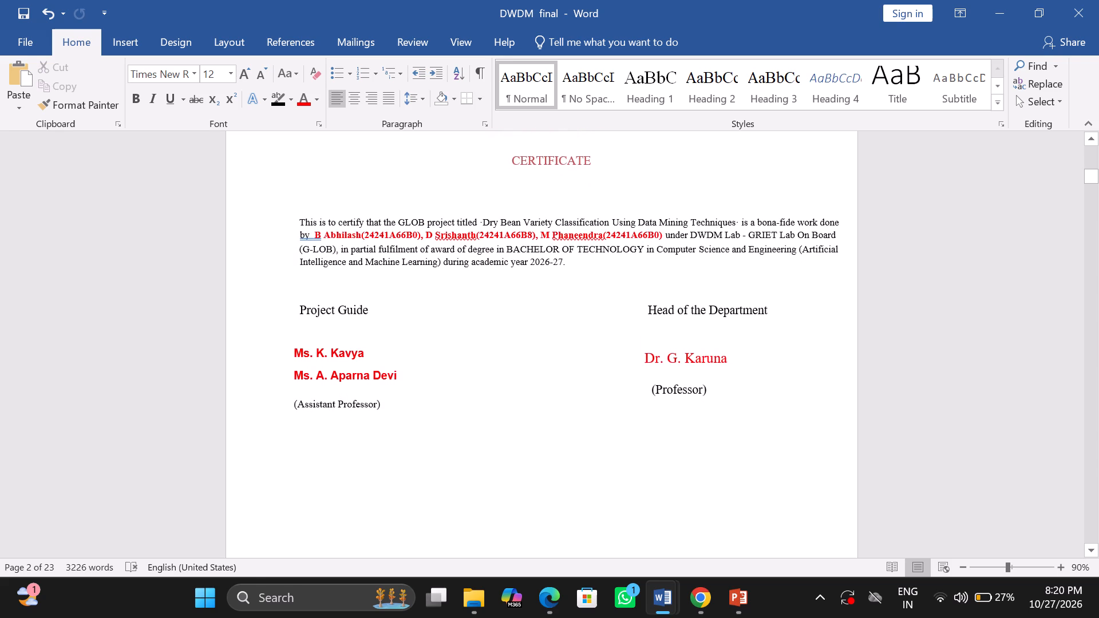
{"action": "scroll", "coordinate": [646, 354], "scroll_direction": "down", "scroll_amount": 2}
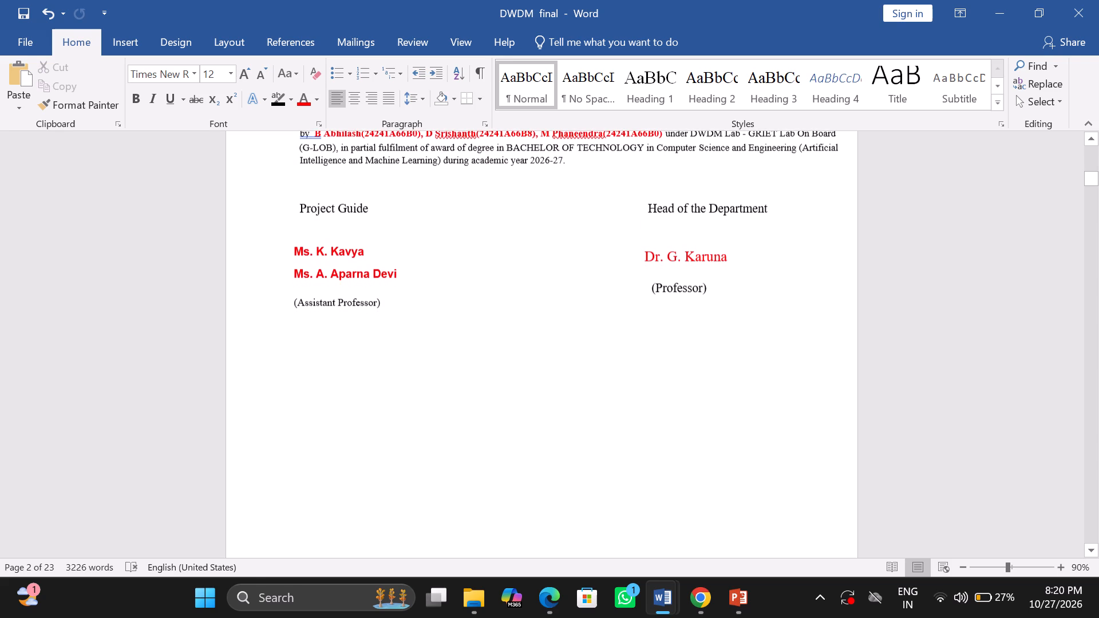
{"action": "scroll", "coordinate": [646, 354], "scroll_direction": "down", "scroll_amount": 1}
{"action": "left_click", "coordinate": [647, 255]}
{"action": "left_click_drag", "start_coordinate": [647, 255], "coordinate": [656, 252]}
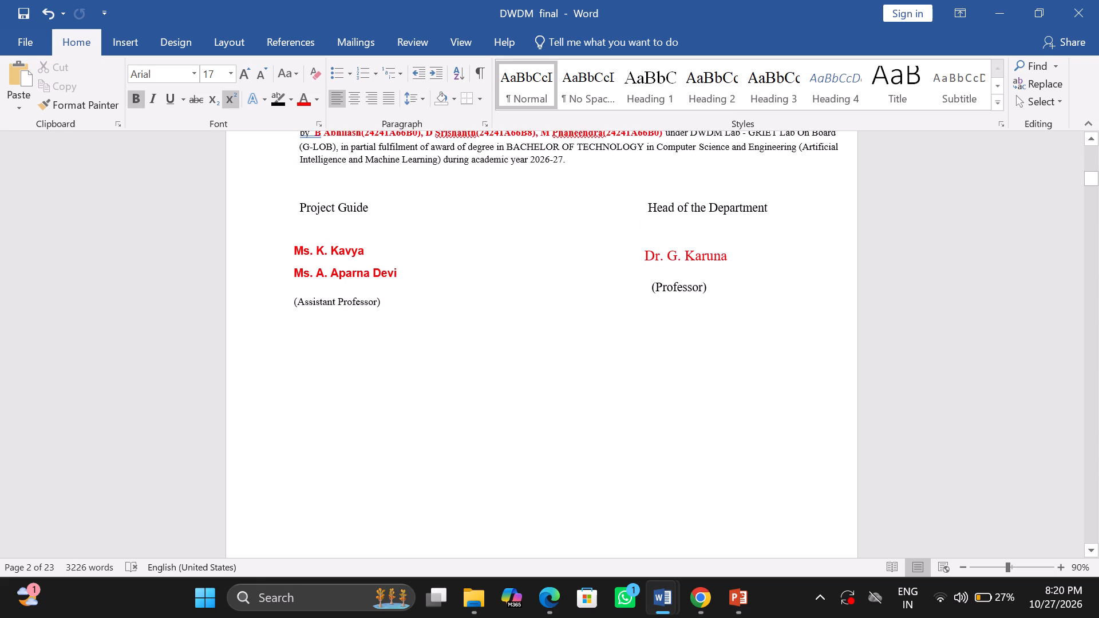
{"action": "left_click_drag", "start_coordinate": [656, 252], "coordinate": [728, 256]}
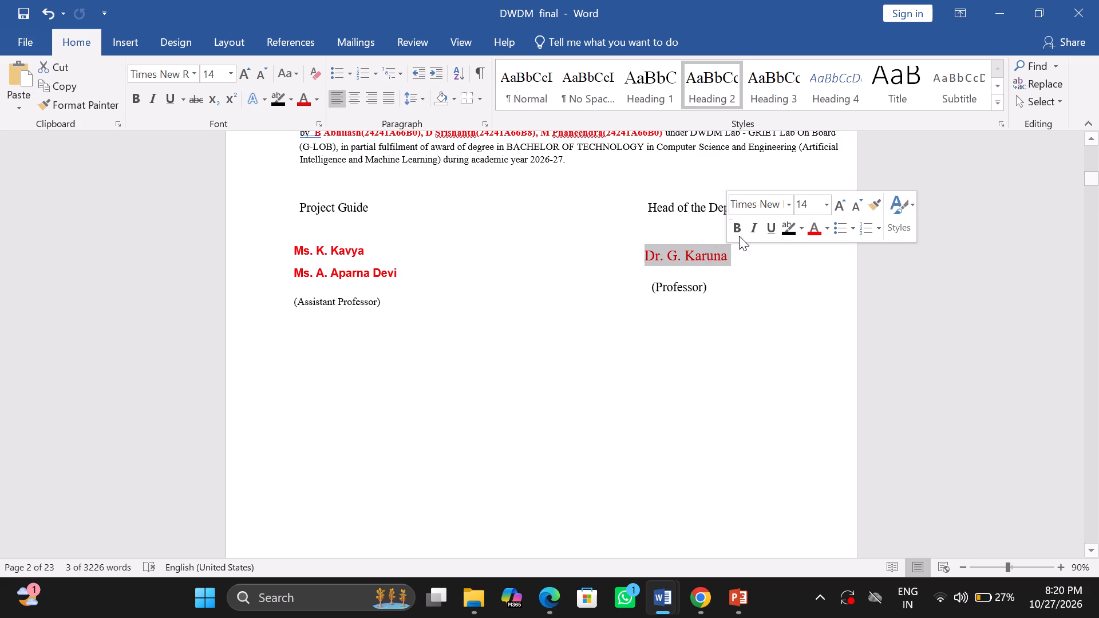
{"action": "left_click", "coordinate": [740, 232]}
{"action": "left_click", "coordinate": [699, 381]}
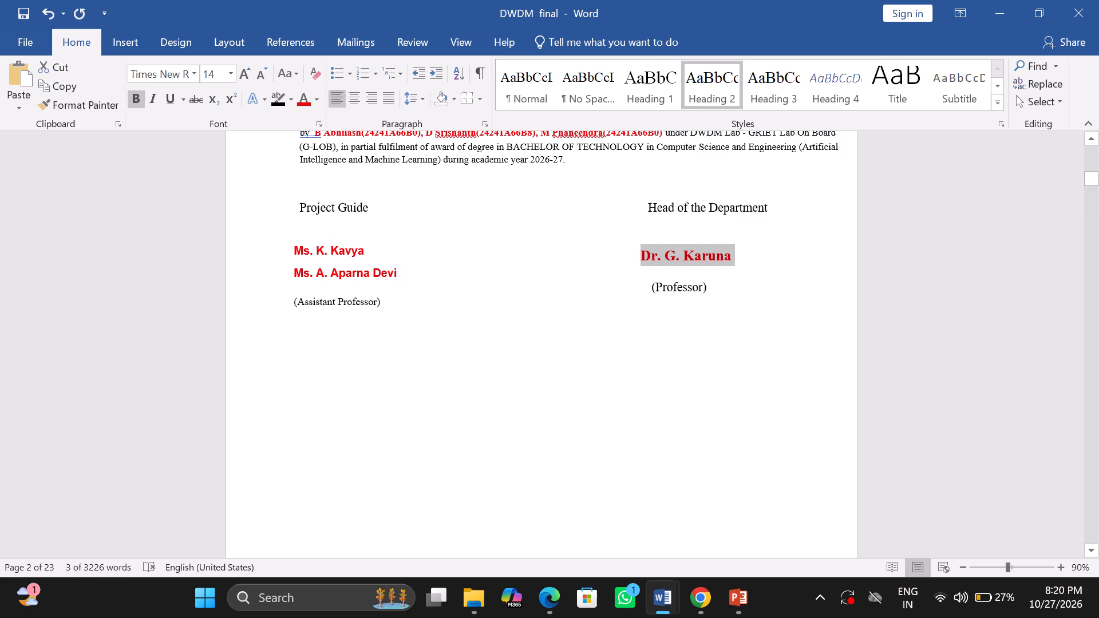
Shift the Head of the Department's name on the certificate page by inserting eight spaces before it.
{"action": "scroll", "coordinate": [624, 380], "scroll_direction": "up", "scroll_amount": 1}
{"action": "scroll", "coordinate": [624, 380], "scroll_direction": "down", "scroll_amount": 1}
{"action": "scroll", "coordinate": [624, 380], "scroll_direction": "up", "scroll_amount": 2}
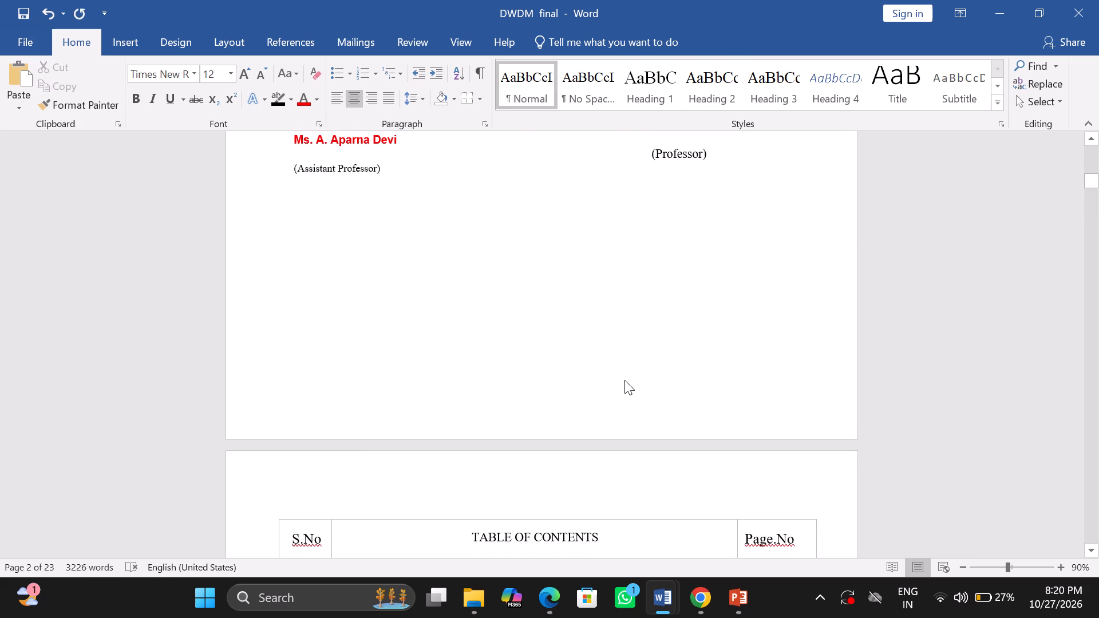
{"action": "scroll", "coordinate": [624, 380], "scroll_direction": "up", "scroll_amount": 1}
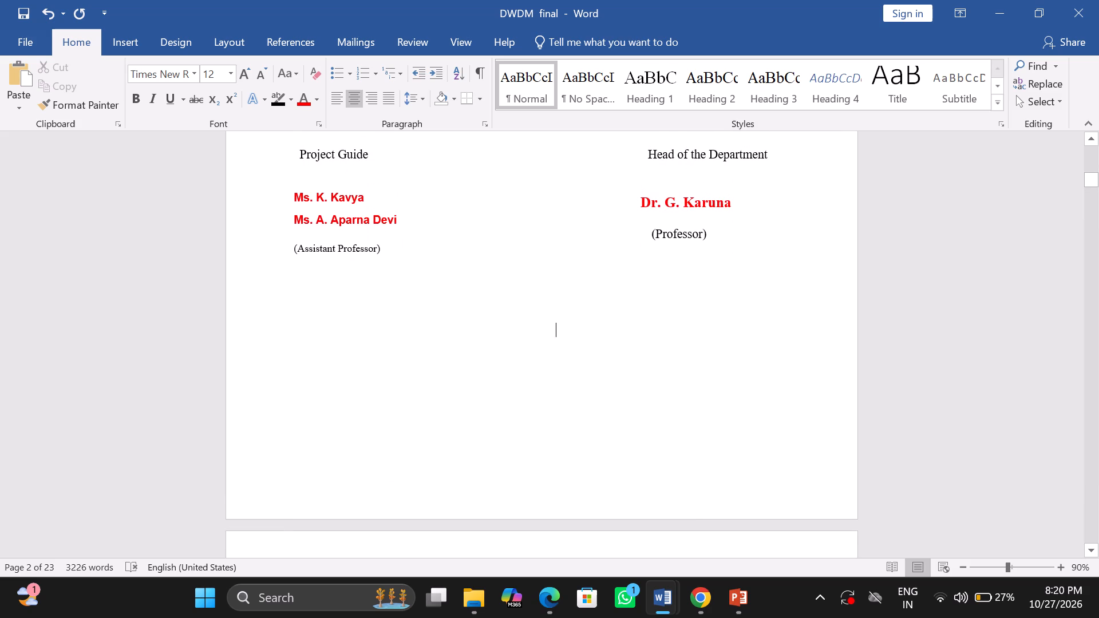
{"action": "left_click", "coordinate": [642, 202]}
{"action": "key", "text": "space"}
{"action": "key", "text": "space"}
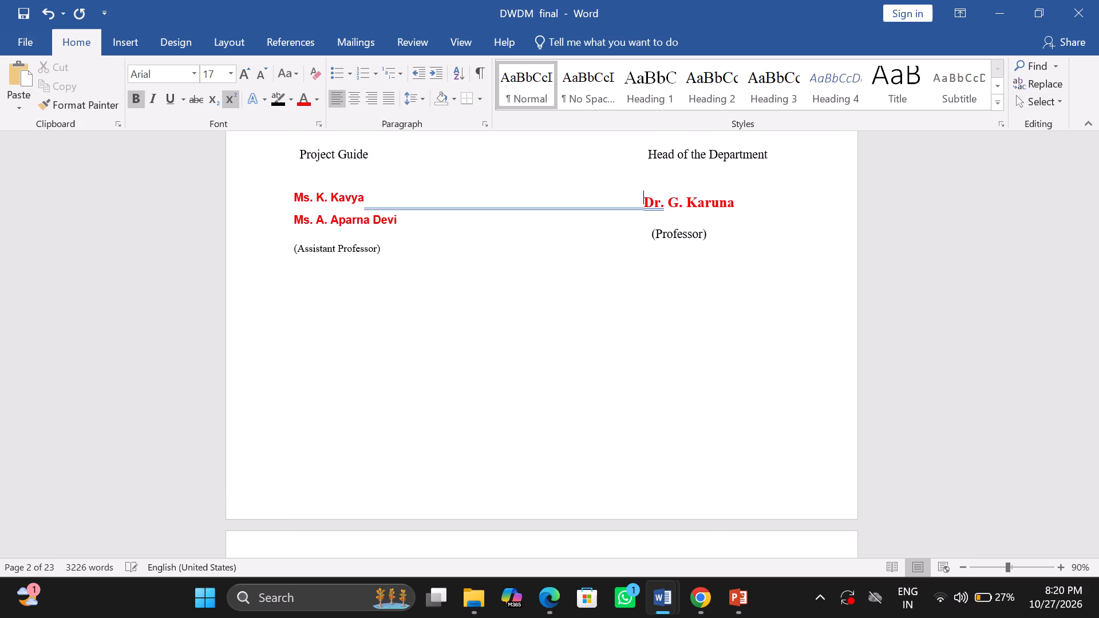
{"action": "key", "text": "space"}
{"action": "key", "text": "space"}
{"action": "key", "text": "space"}
{"action": "key", "text": "space"}
{"action": "key", "text": "space"}
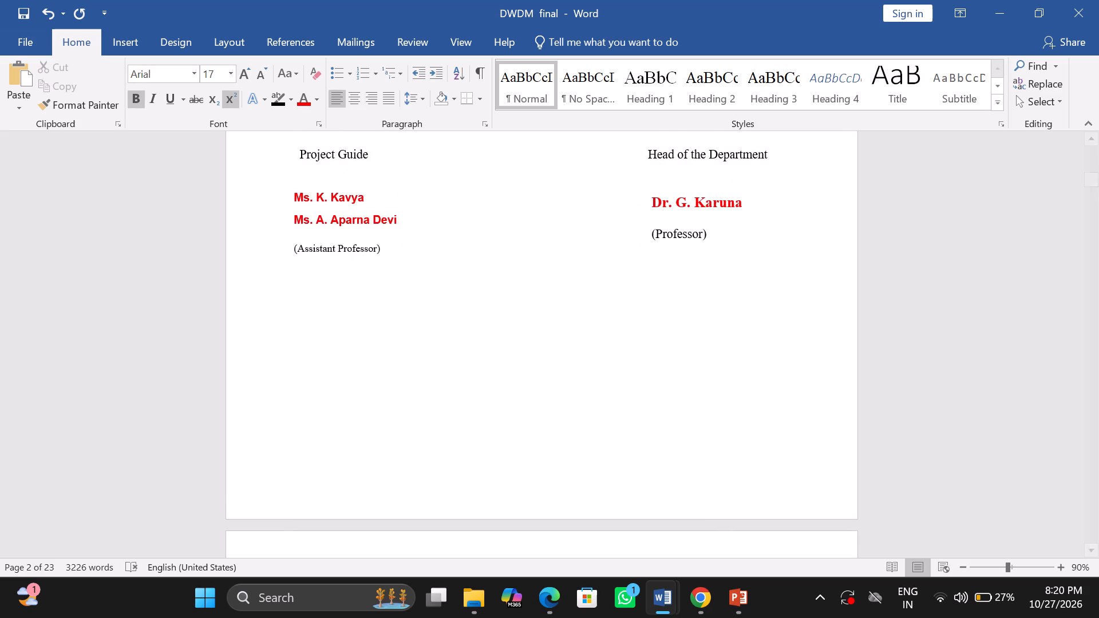
{"action": "key", "text": "space"}
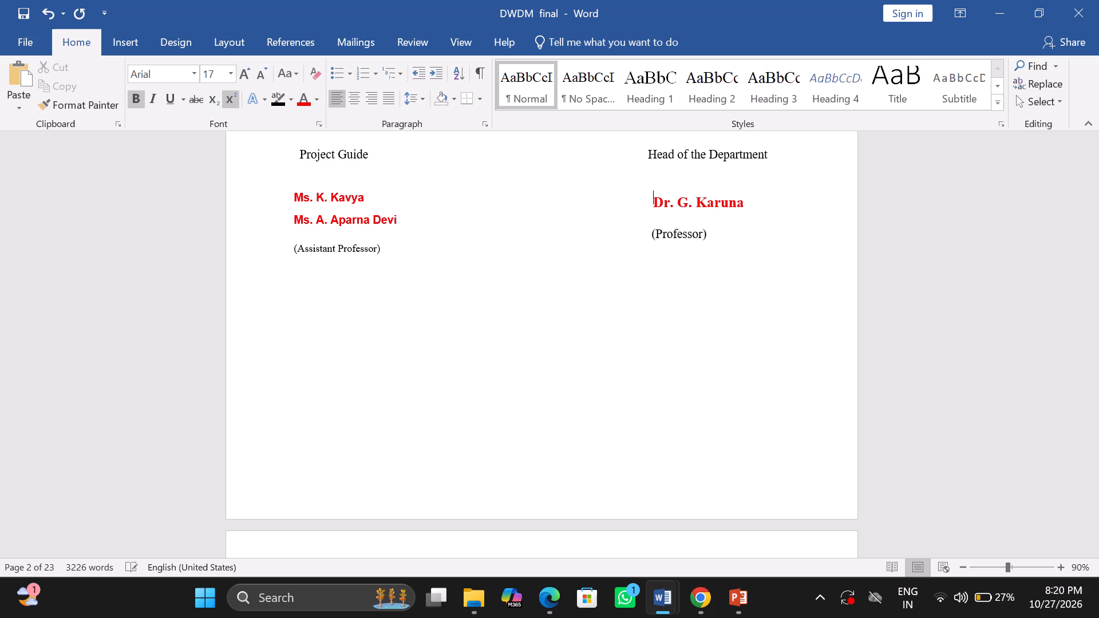
Shift the "(Professor)" line under the Head of the Department's name by inserting three spaces before it.
{"action": "left_click", "coordinate": [645, 236]}
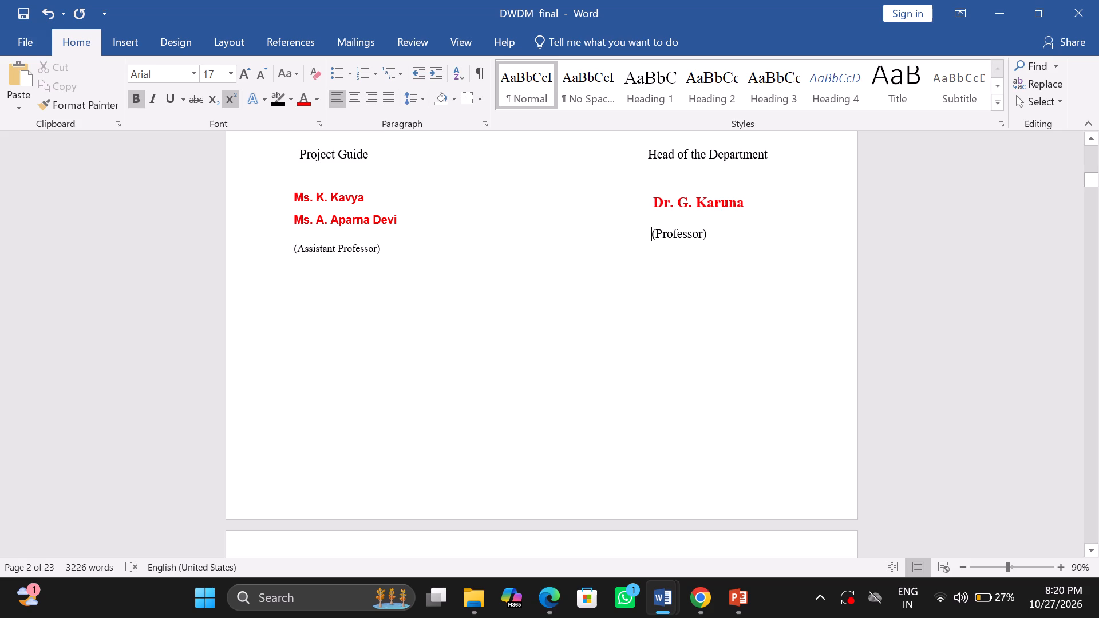
{"action": "key", "text": "space"}
{"action": "key", "text": "space"}
{"action": "key", "text": "space"}
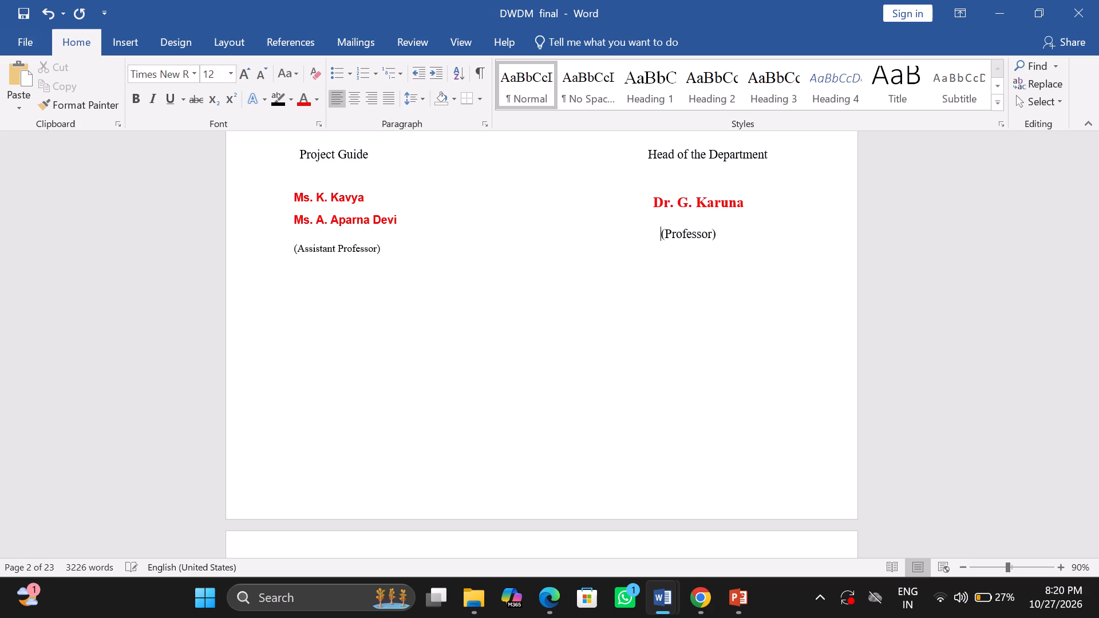
Set the font size of the "(Assistant Professor)" line under the project guides on the certificate page to 11.
{"action": "left_click", "coordinate": [380, 247]}
{"action": "left_click_drag", "start_coordinate": [380, 247], "coordinate": [278, 244]}
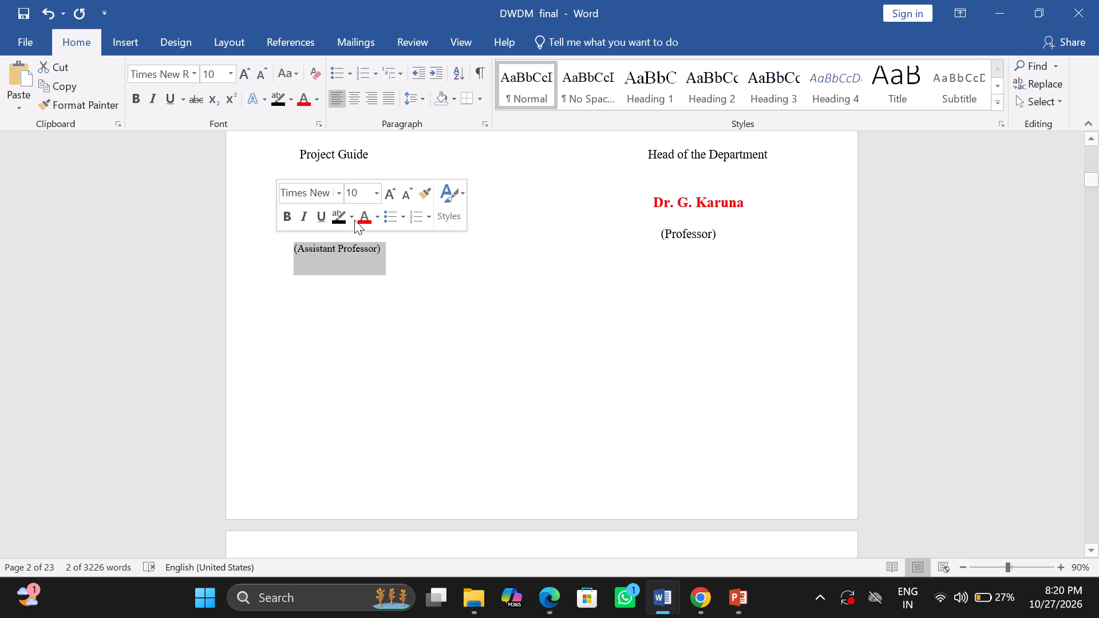
{"action": "left_click", "coordinate": [377, 194]}
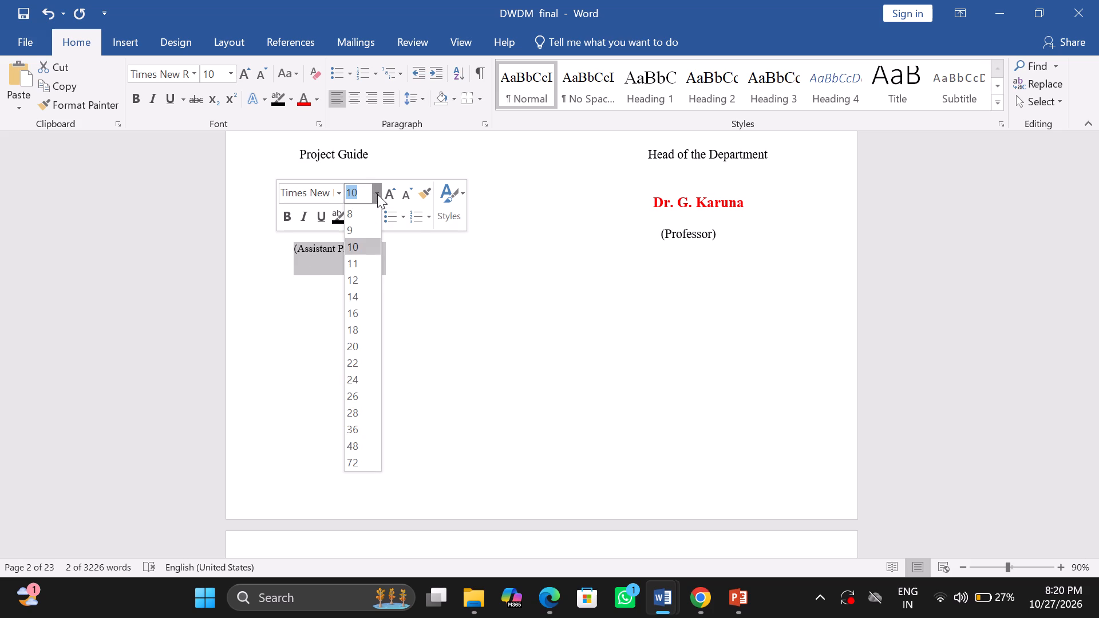
{"action": "left_click", "coordinate": [366, 264]}
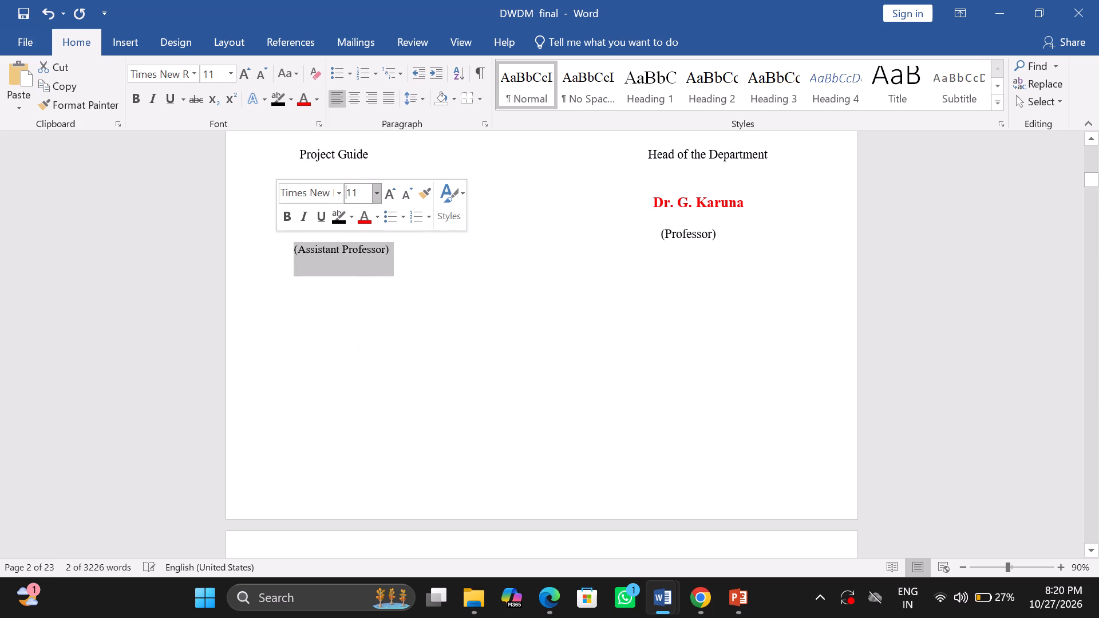
{"action": "left_click", "coordinate": [462, 290]}
Save the report document.
{"action": "scroll", "coordinate": [505, 315], "scroll_direction": "down", "scroll_amount": 2}
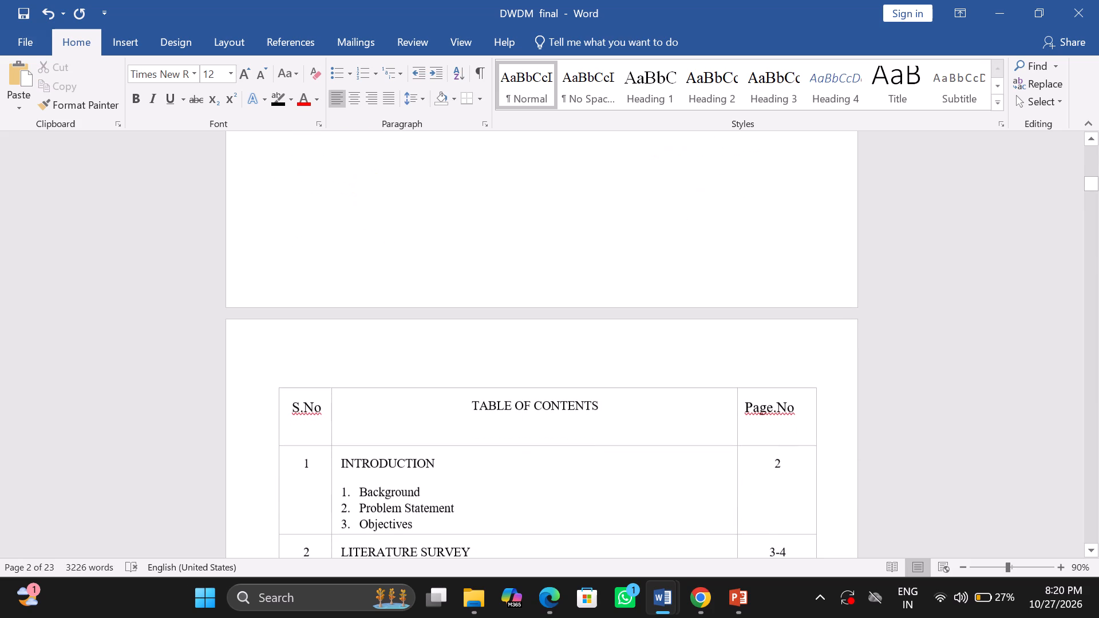
{"action": "left_click", "coordinate": [19, 10]}
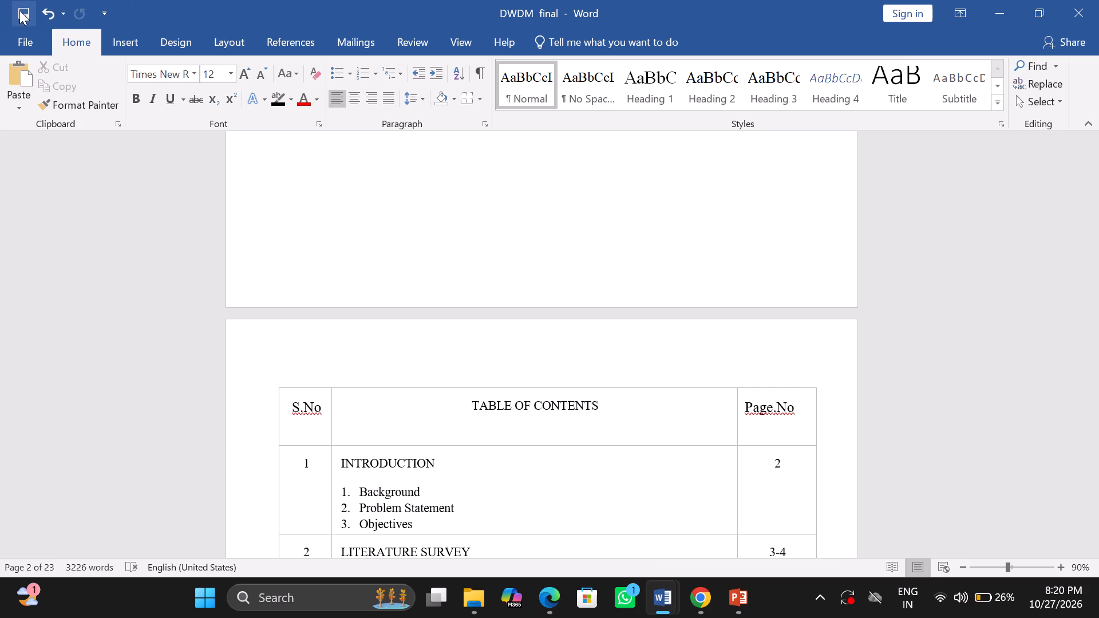
{"action": "left_click", "coordinate": [19, 10]}
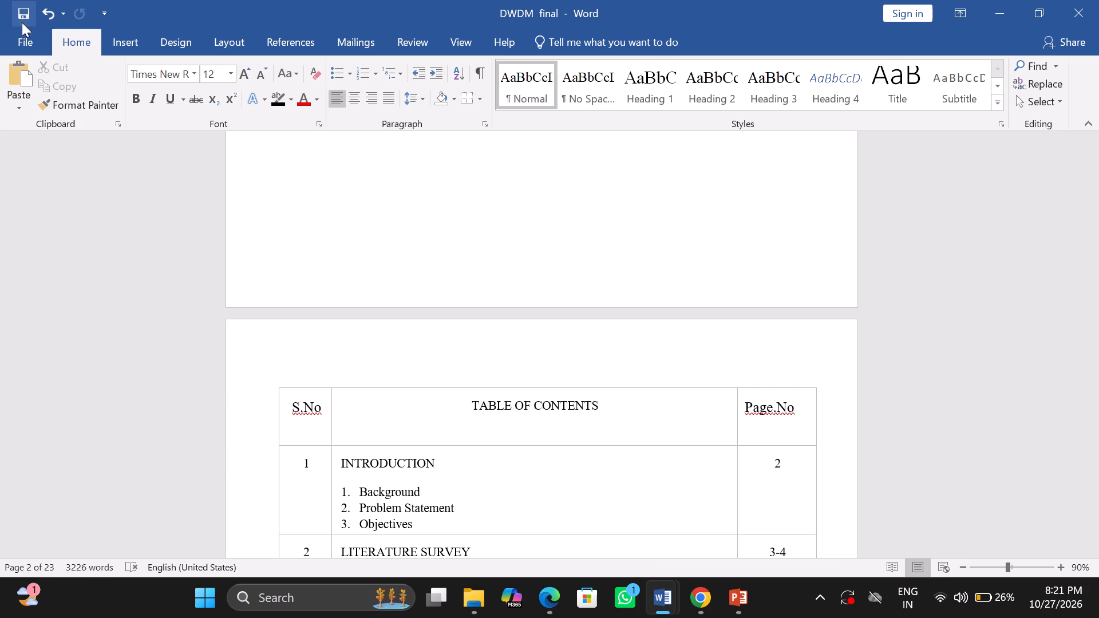
{"action": "left_click", "coordinate": [24, 14]}
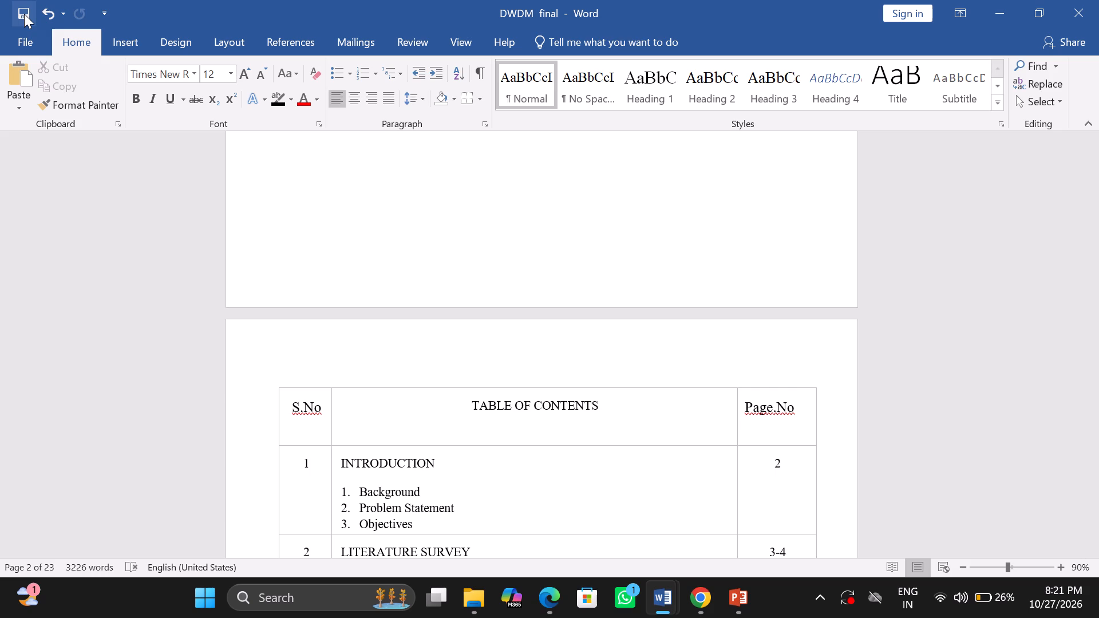
{"action": "left_click", "coordinate": [24, 14]}
{"action": "left_click", "coordinate": [24, 14]}
Switch to File Explorer and open the DWDM final Word document from the Downloads folder.
{"action": "left_click", "coordinate": [470, 595]}
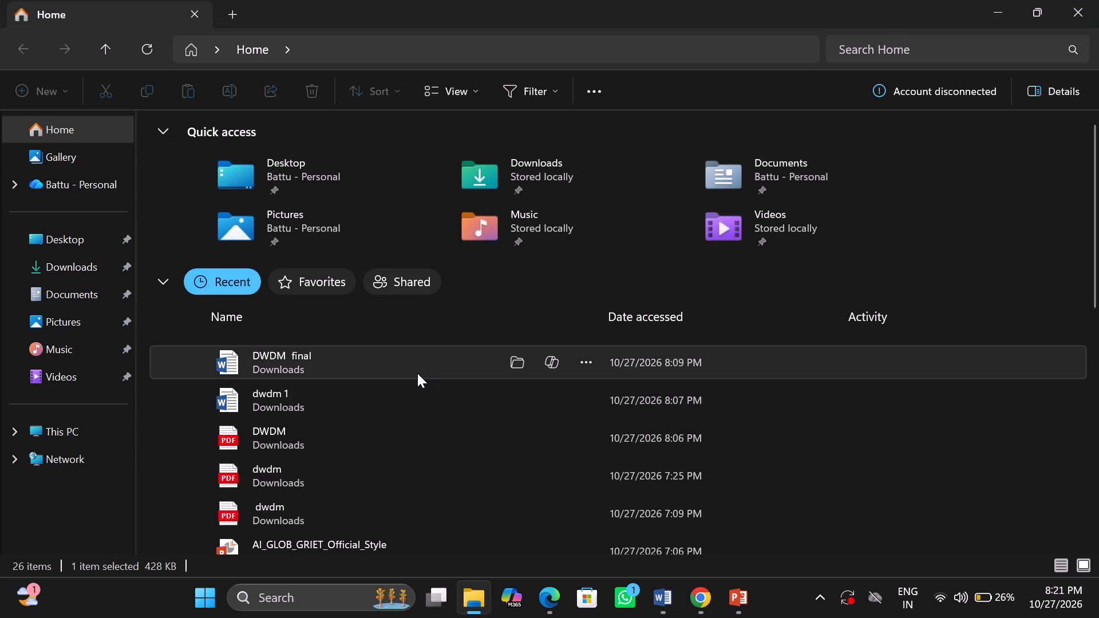
{"action": "scroll", "coordinate": [416, 373], "scroll_direction": "up", "scroll_amount": 12}
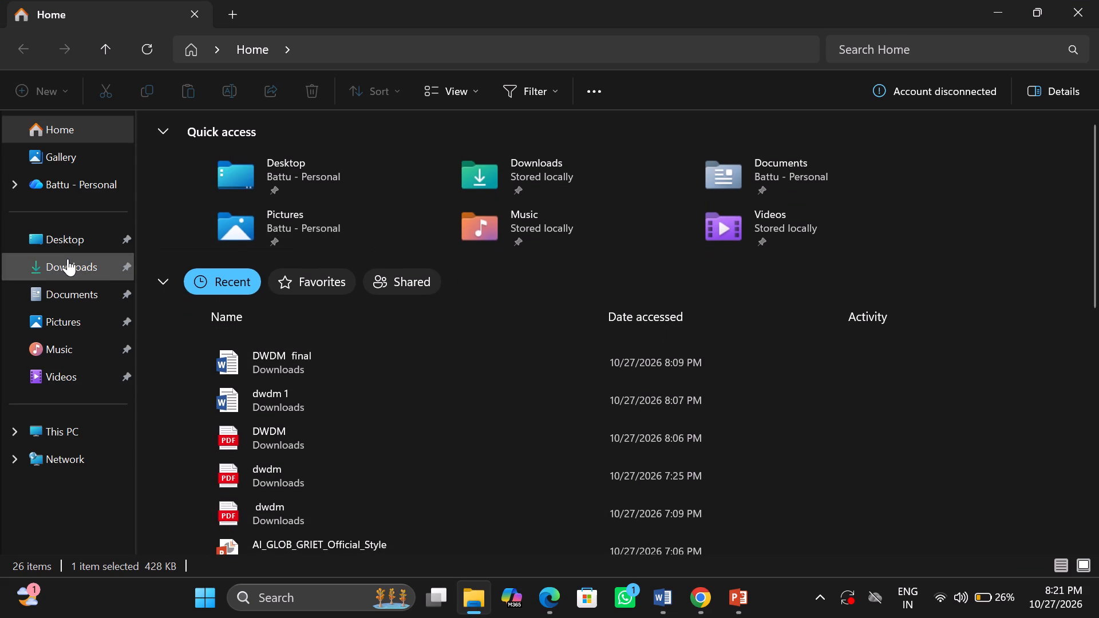
{"action": "left_click", "coordinate": [68, 259]}
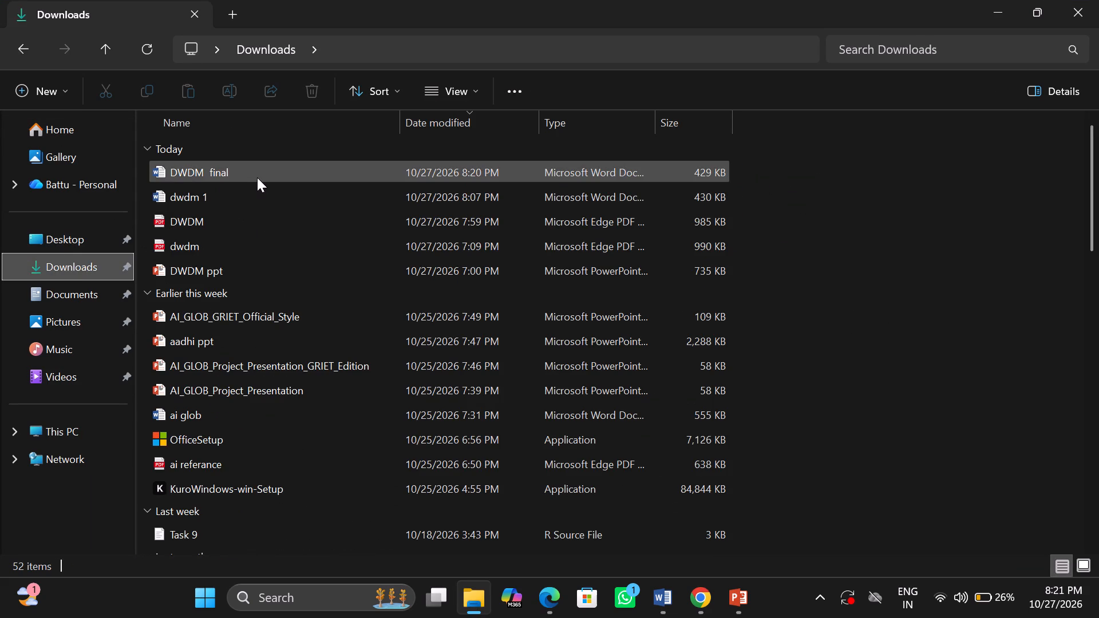
{"action": "double_click", "coordinate": [259, 176]}
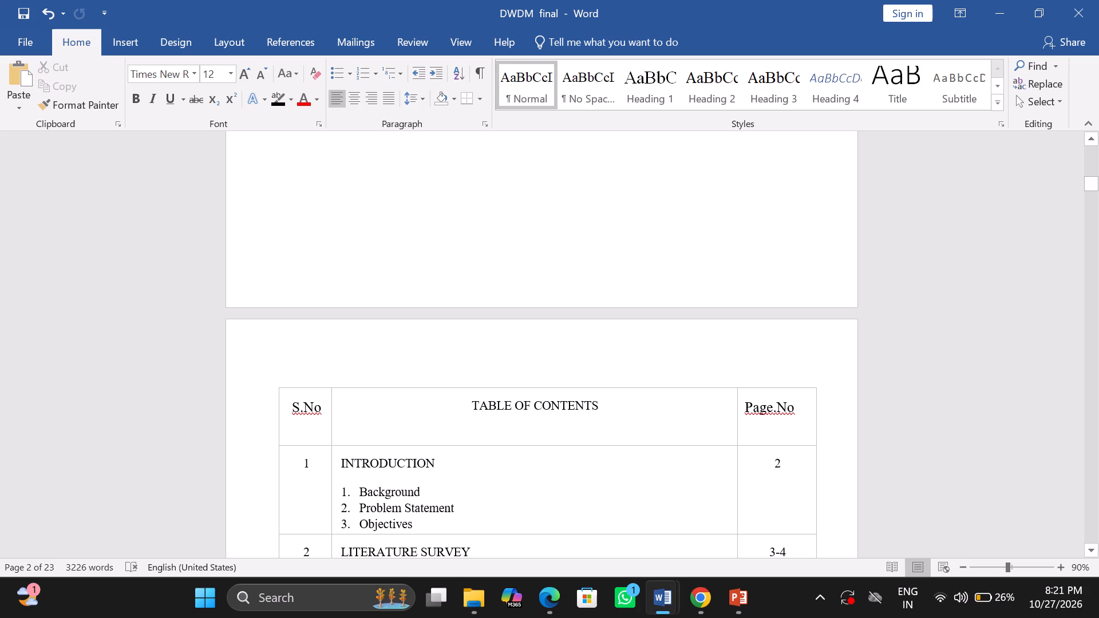
Review the report's cover page, certificate page, table of contents and the start of the Introduction.
{"action": "scroll", "coordinate": [405, 302], "scroll_direction": "up", "scroll_amount": 9}
{"action": "scroll", "coordinate": [405, 302], "scroll_direction": "down", "scroll_amount": 1}
{"action": "scroll", "coordinate": [405, 302], "scroll_direction": "up", "scroll_amount": 2}
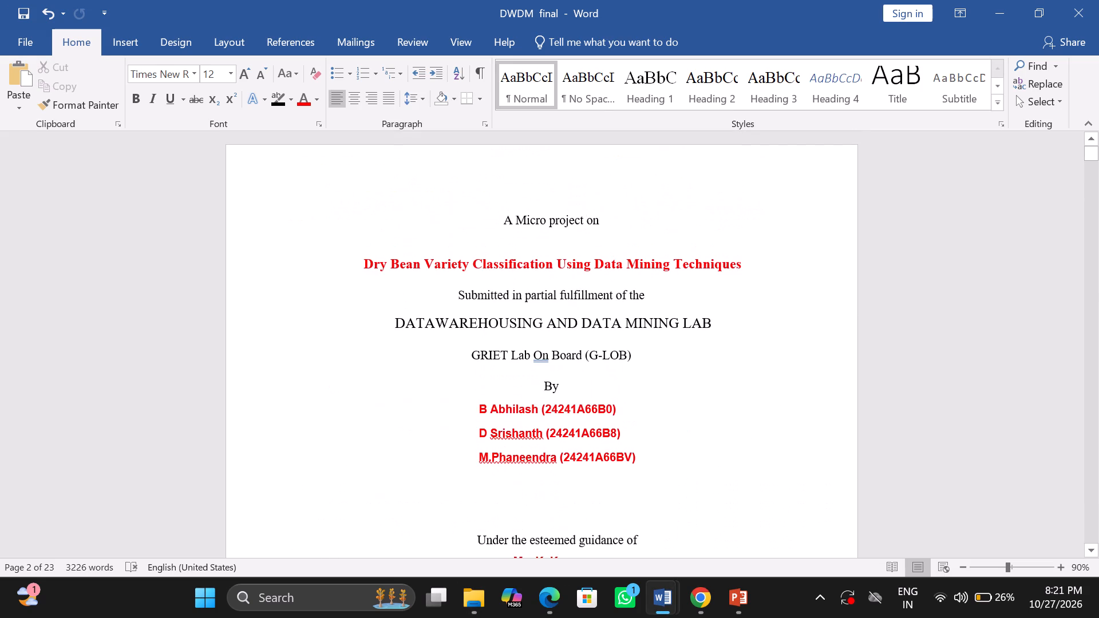
{"action": "scroll", "coordinate": [405, 302], "scroll_direction": "up", "scroll_amount": 3}
{"action": "scroll", "coordinate": [405, 302], "scroll_direction": "down", "scroll_amount": 2}
{"action": "scroll", "coordinate": [405, 302], "scroll_direction": "up", "scroll_amount": 1}
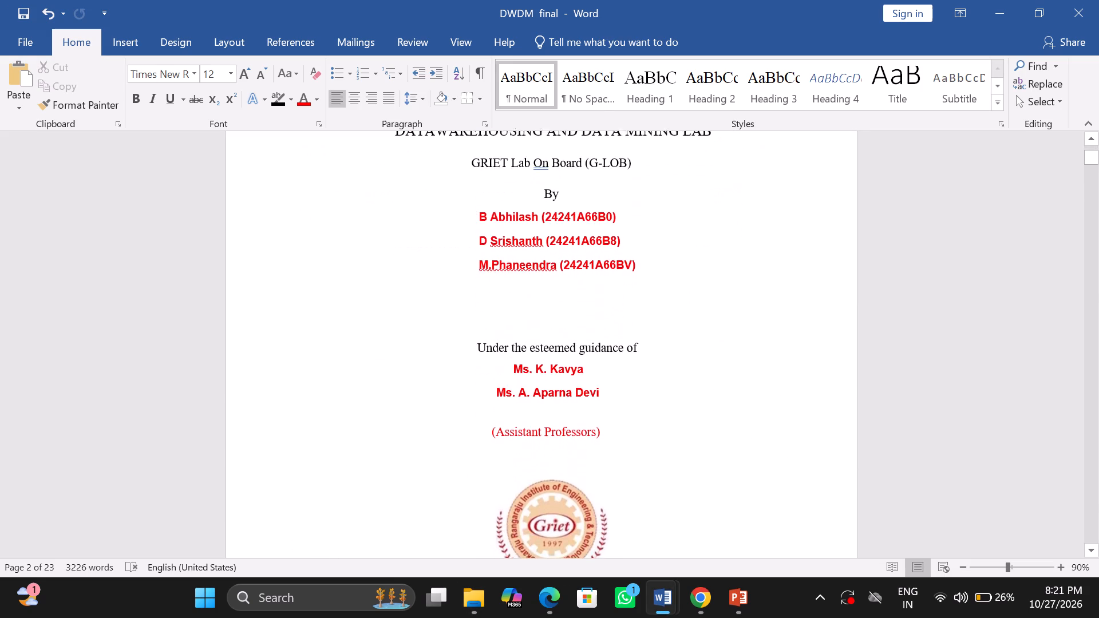
{"action": "scroll", "coordinate": [405, 302], "scroll_direction": "up", "scroll_amount": 1}
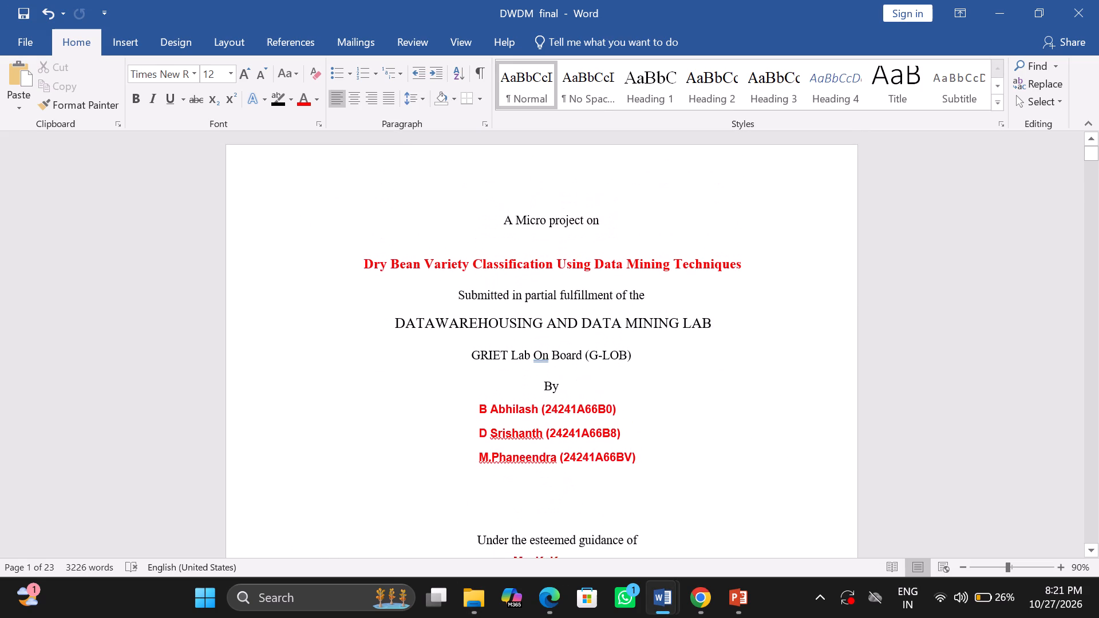
{"action": "scroll", "coordinate": [536, 346], "scroll_direction": "down", "scroll_amount": 7}
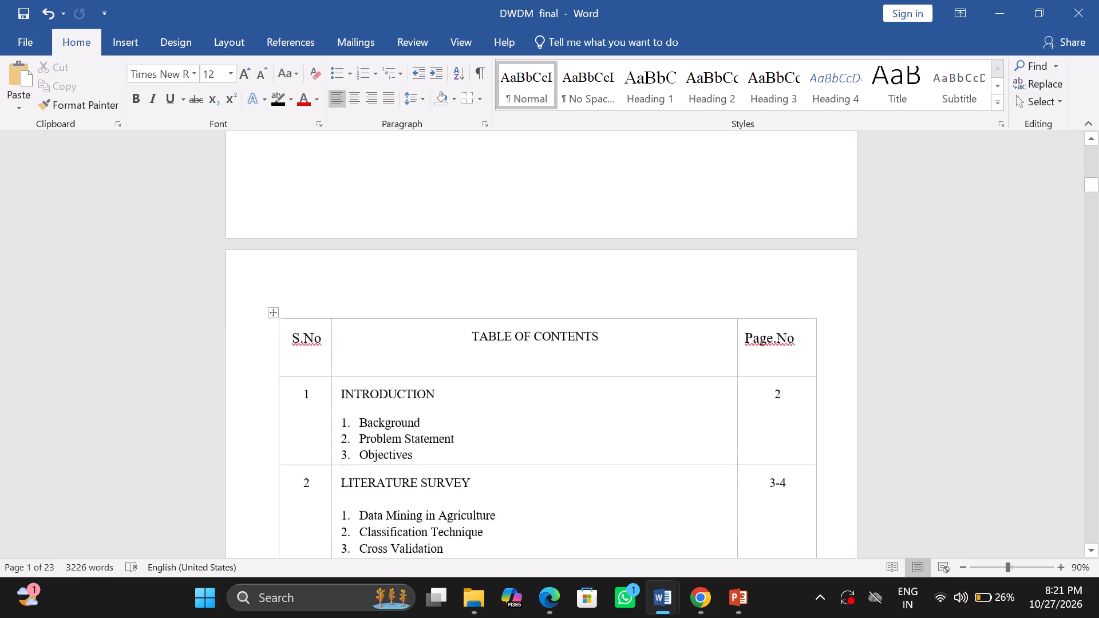
{"action": "scroll", "coordinate": [536, 346], "scroll_direction": "down", "scroll_amount": 1}
{"action": "scroll", "coordinate": [536, 346], "scroll_direction": "up", "scroll_amount": 2}
{"action": "scroll", "coordinate": [536, 346], "scroll_direction": "down", "scroll_amount": 1}
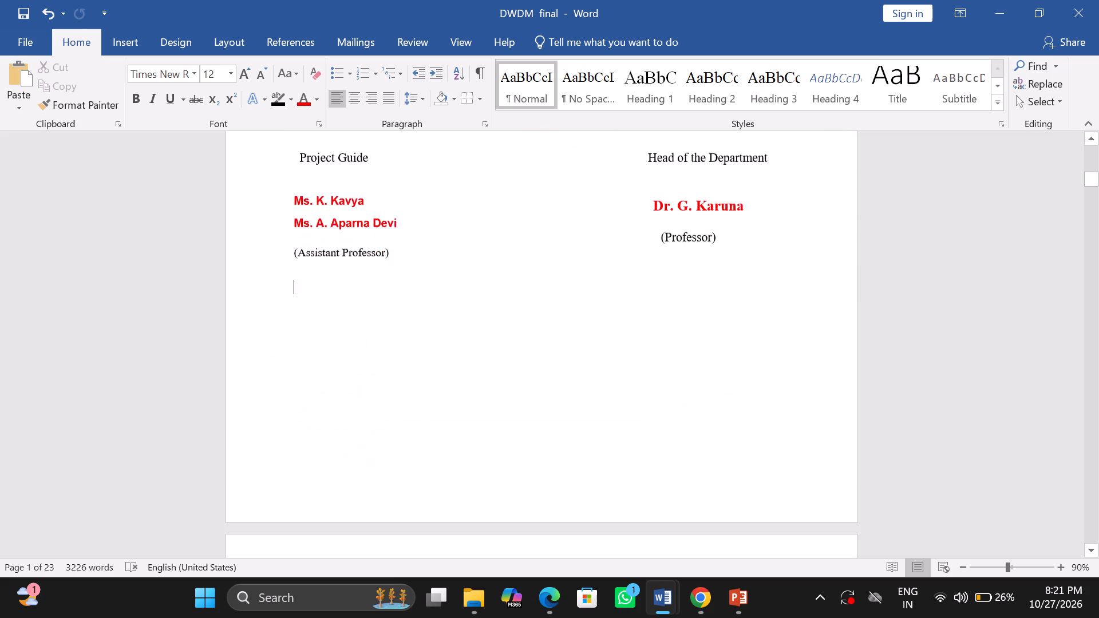
{"action": "scroll", "coordinate": [536, 346], "scroll_direction": "down", "scroll_amount": 4}
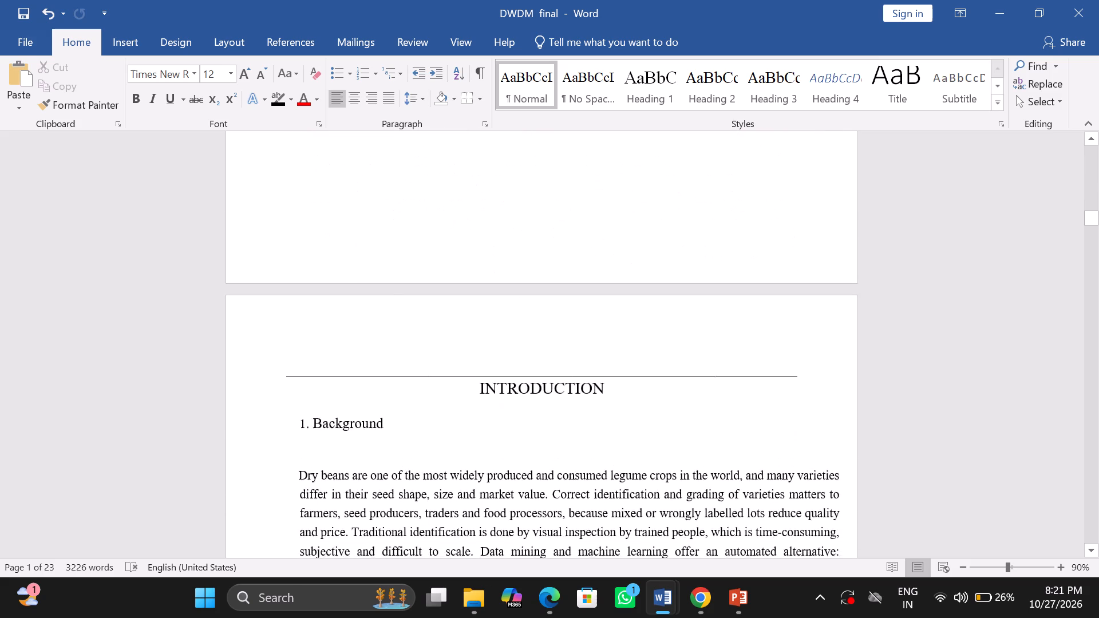
{"action": "scroll", "coordinate": [536, 346], "scroll_direction": "down", "scroll_amount": 1}
Return to the Downloads folder and bring up the file options for the DWDM final Word document.
{"action": "left_click", "coordinate": [1000, 19]}
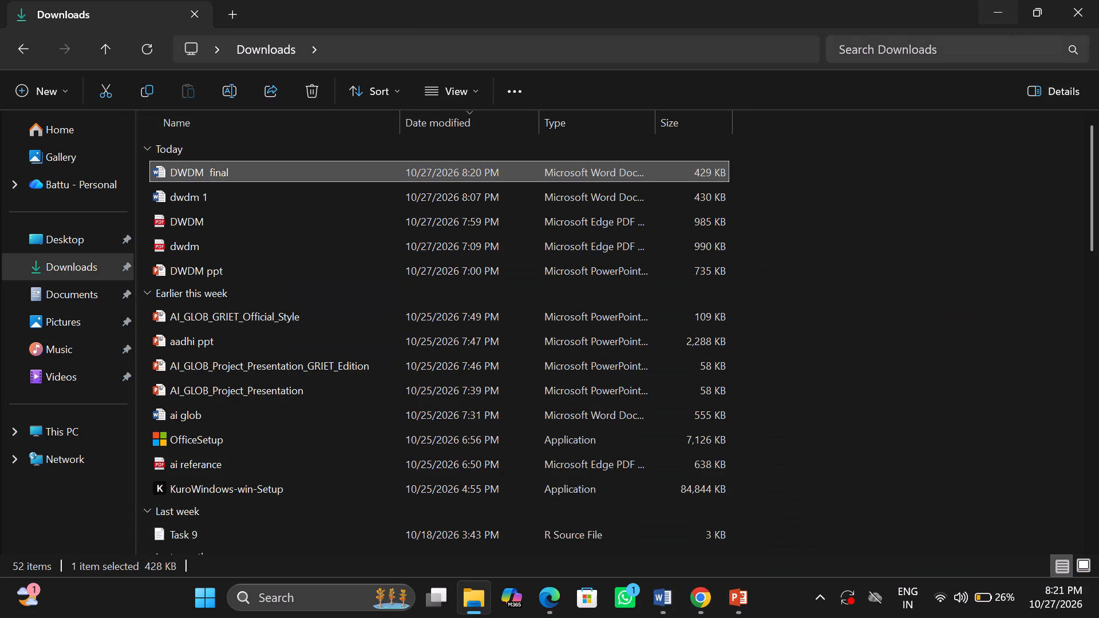
{"action": "right_click", "coordinate": [455, 168]}
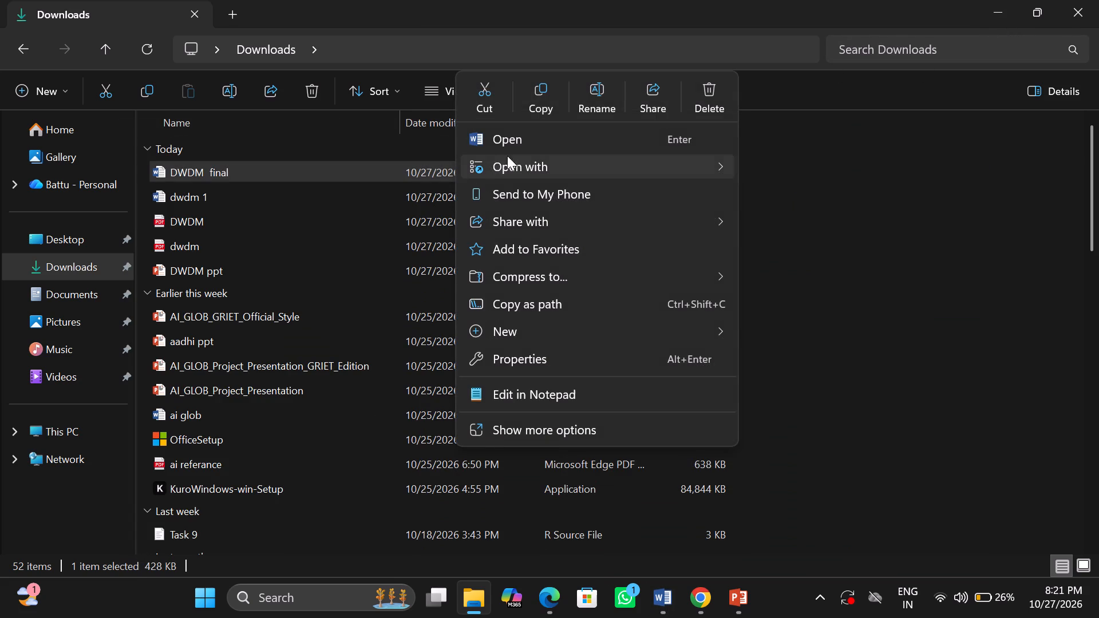
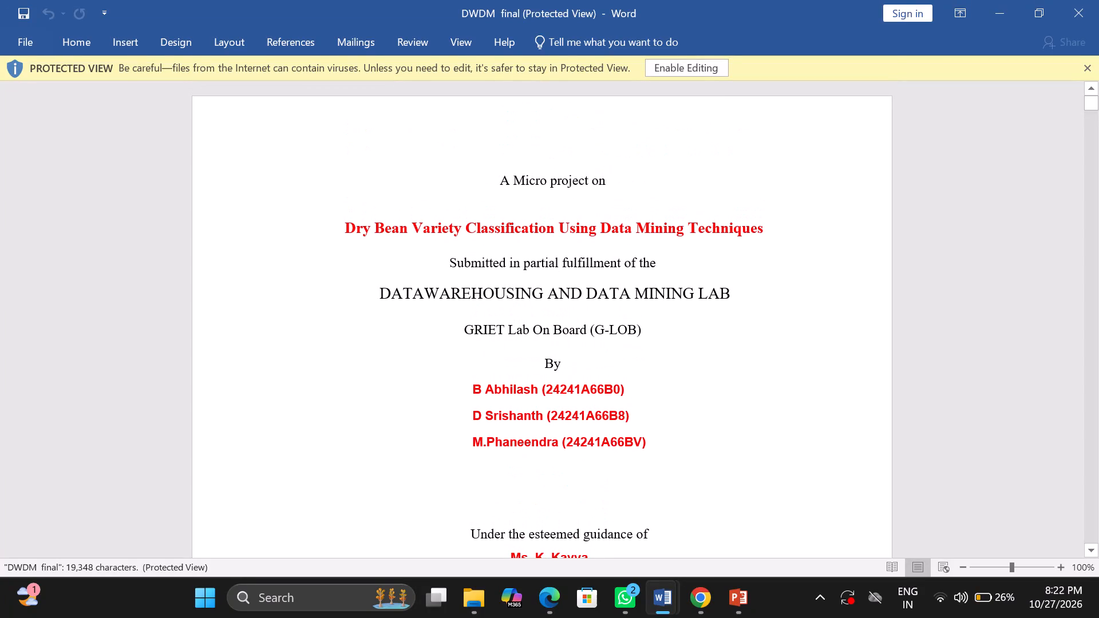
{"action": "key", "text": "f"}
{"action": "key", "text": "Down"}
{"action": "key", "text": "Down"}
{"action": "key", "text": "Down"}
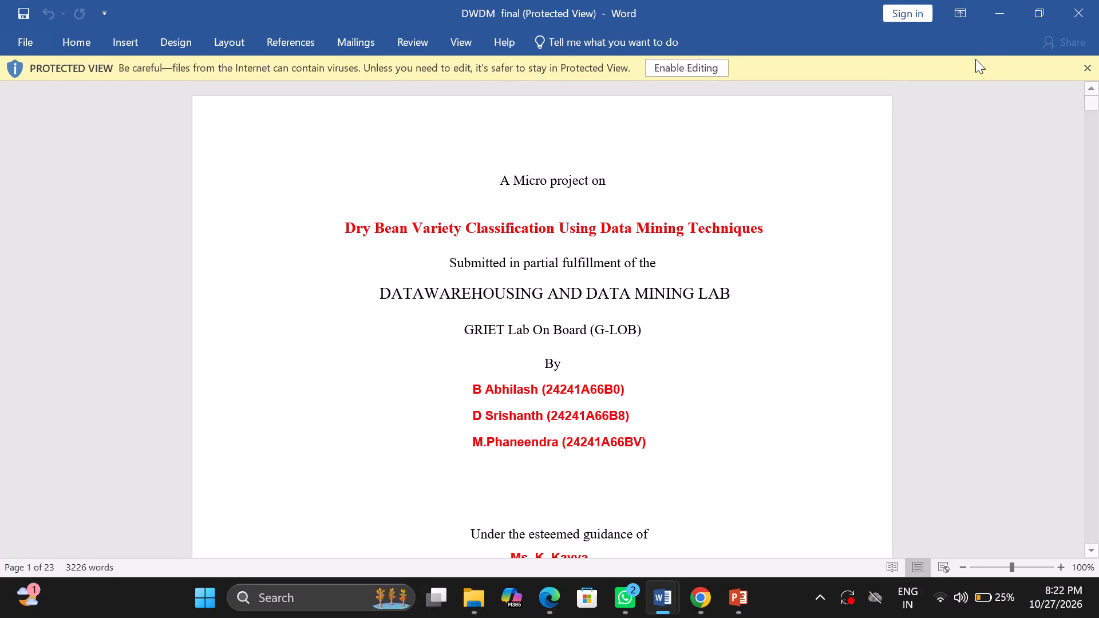
Close the ai glob (1) document, both DWDM final documents, WhatsApp, the Downloads folder and the Chrome window from the open-windows overview.
{"action": "left_click", "coordinate": [1000, 18]}
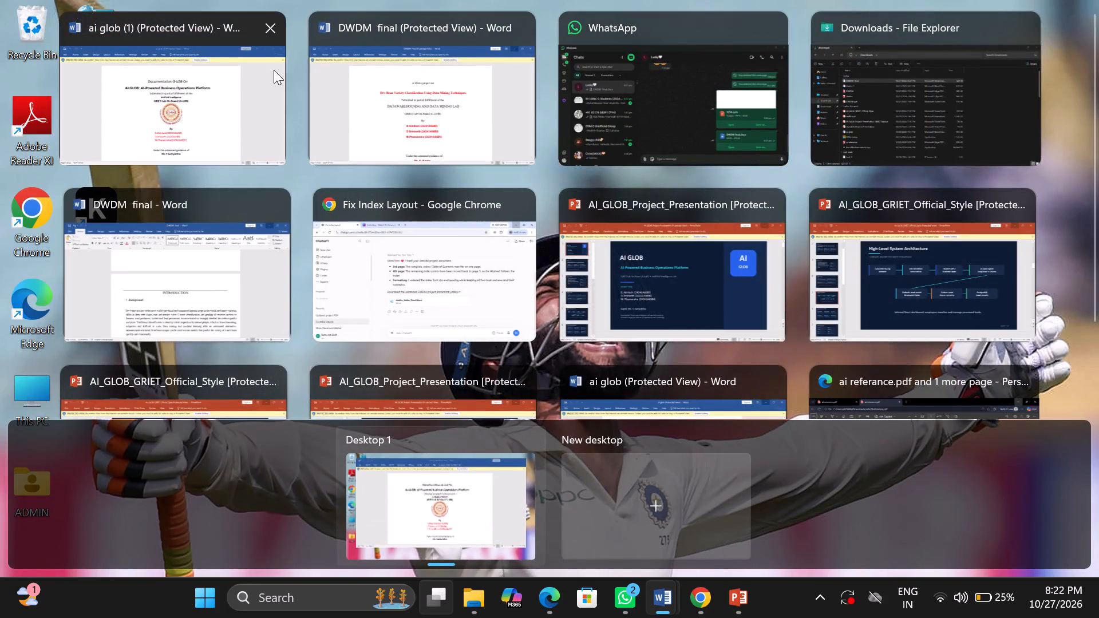
{"action": "left_click", "coordinate": [271, 37]}
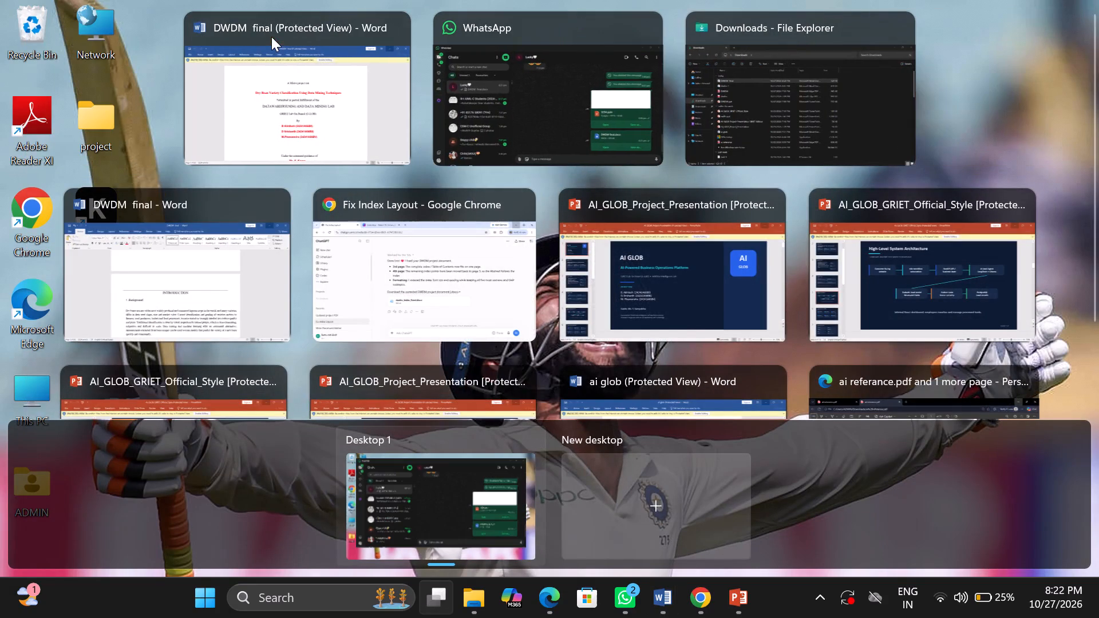
{"action": "left_click", "coordinate": [393, 27]}
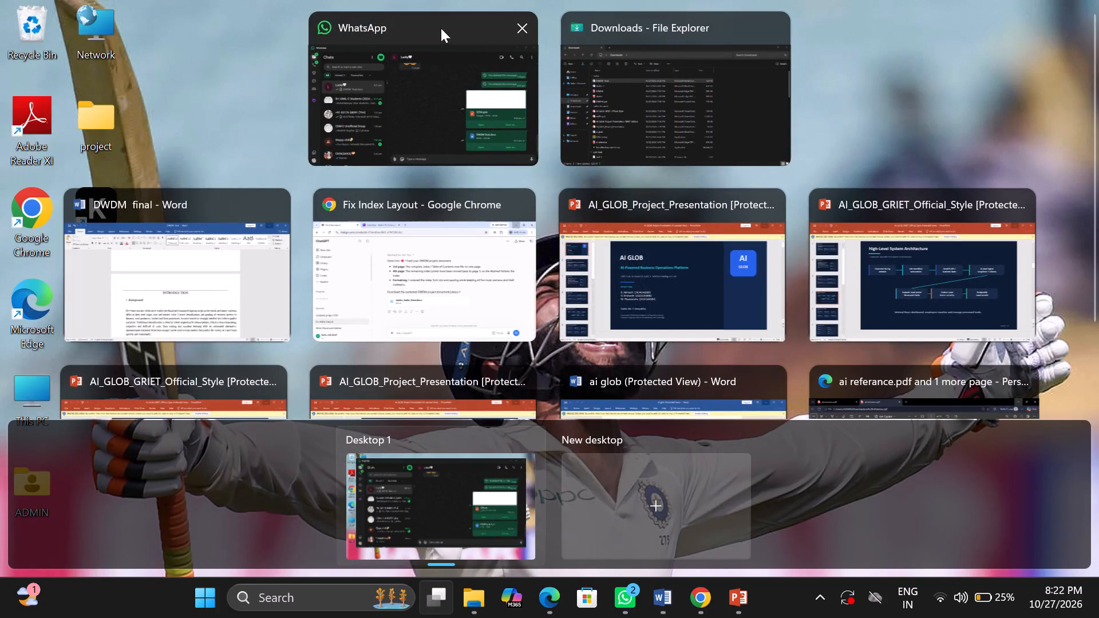
{"action": "left_click", "coordinate": [516, 21]}
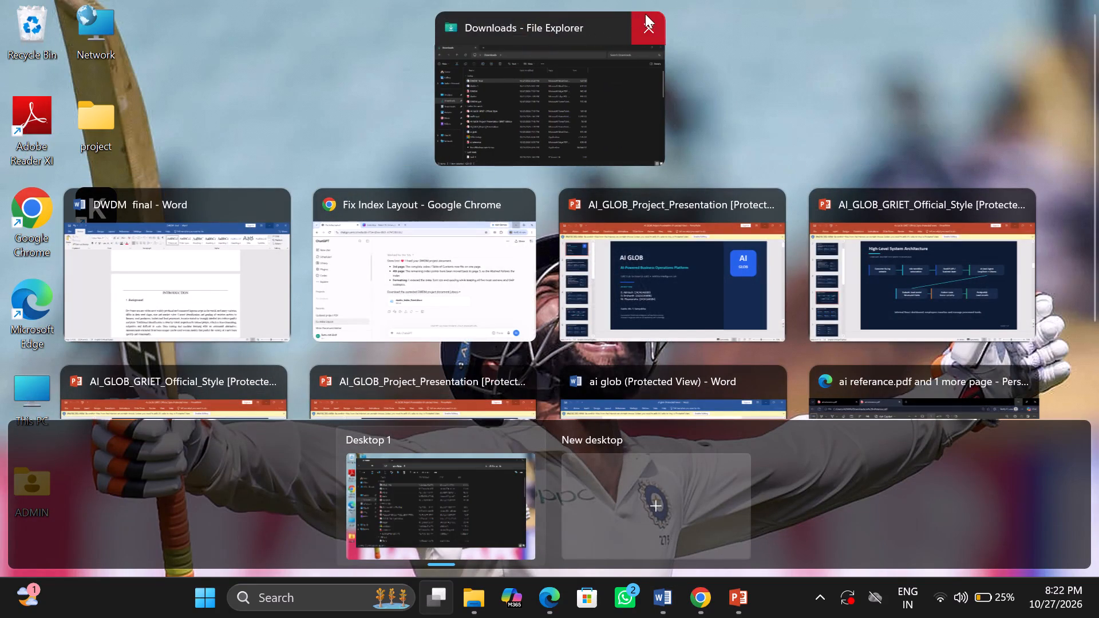
{"action": "left_click", "coordinate": [646, 14]}
{"action": "left_click", "coordinate": [271, 50]}
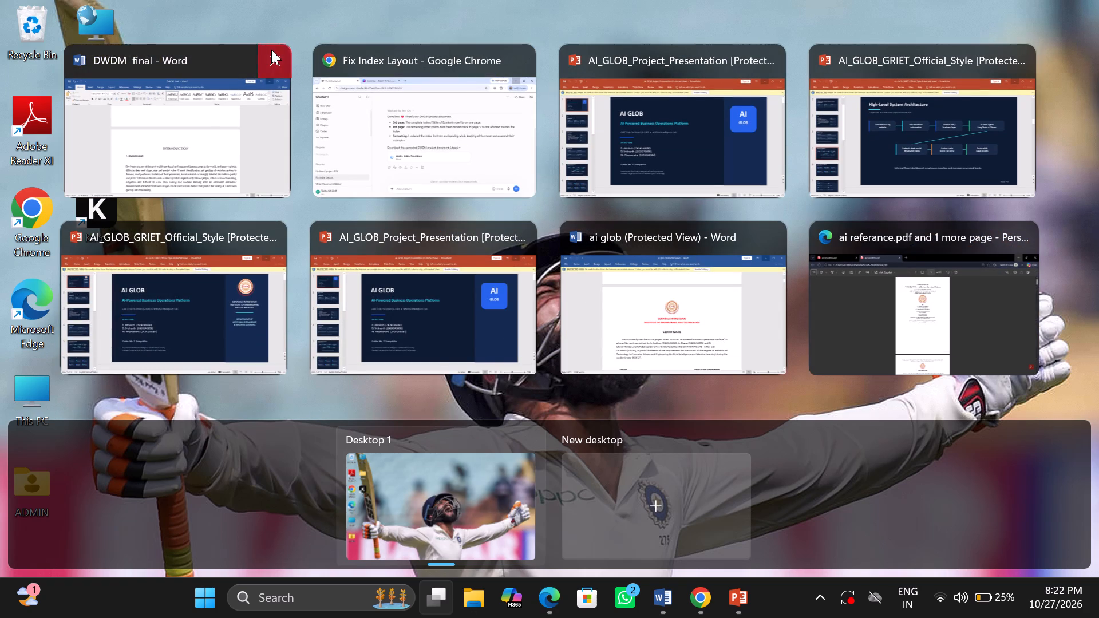
{"action": "left_click", "coordinate": [396, 56]}
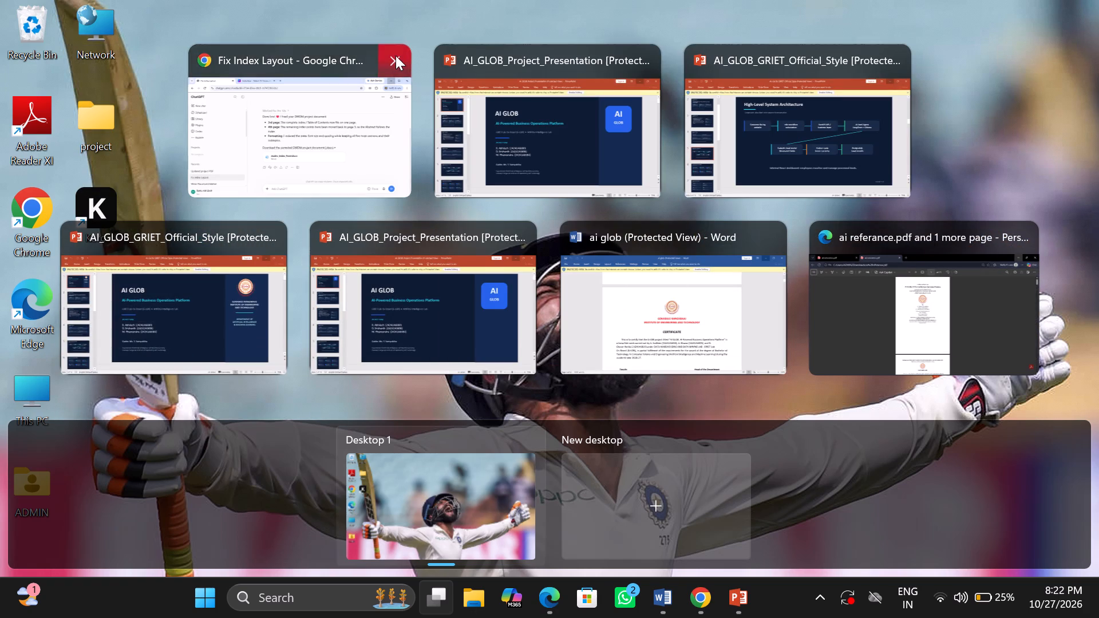
Close all the AI_GLOB presentations, the ai glob document and the Edge window with ai referance.pdf, and return to the empty desktop.
{"action": "left_click", "coordinate": [517, 56]}
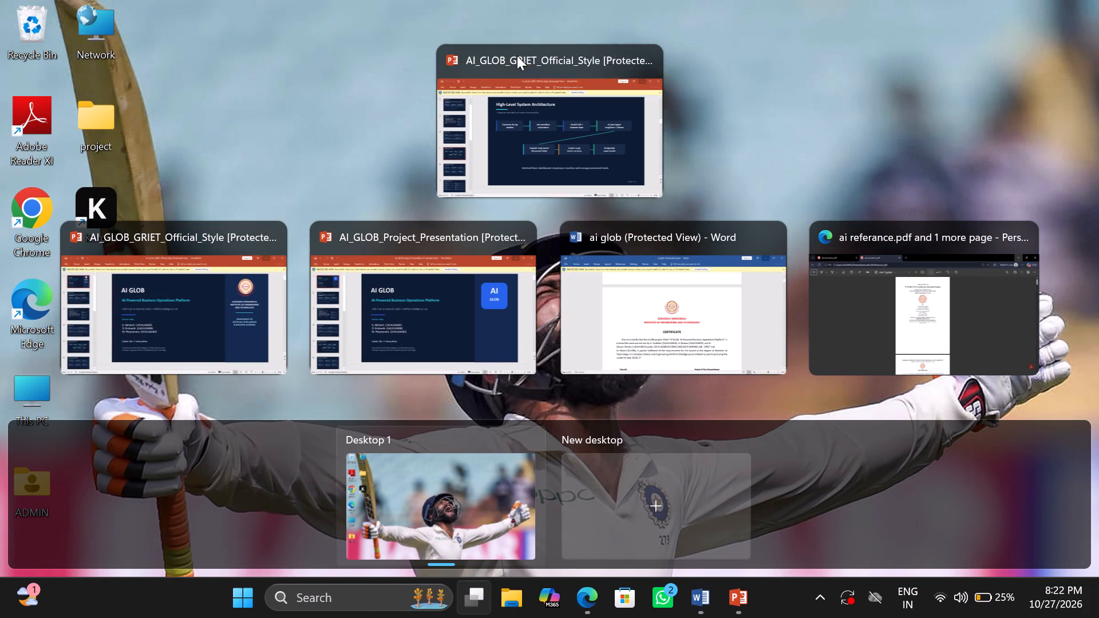
{"action": "left_click", "coordinate": [642, 57]}
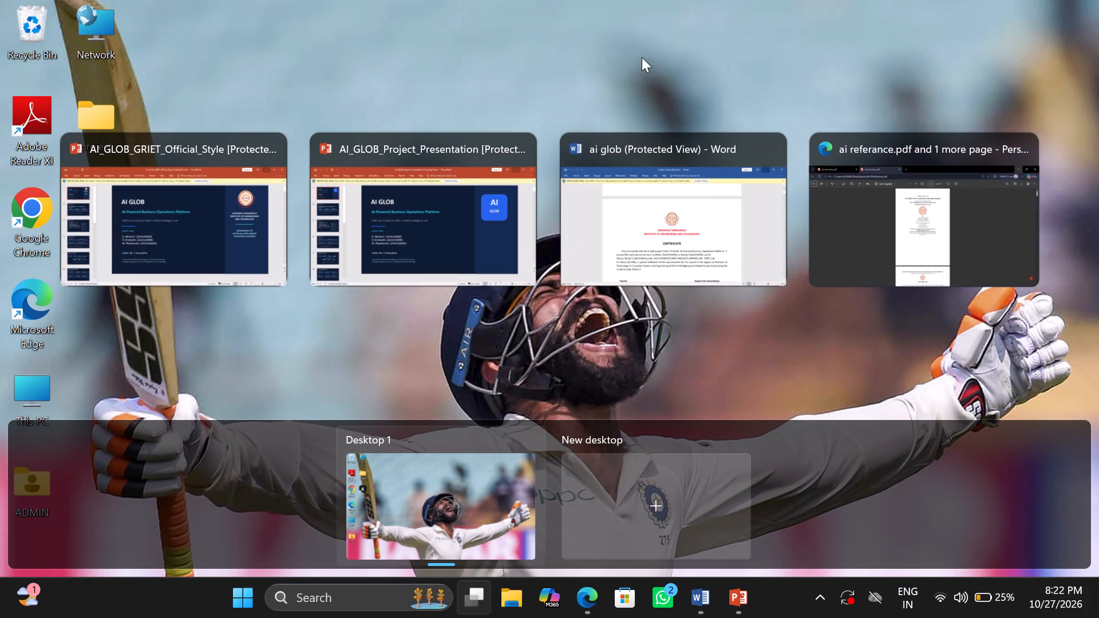
{"action": "left_click", "coordinate": [269, 143]}
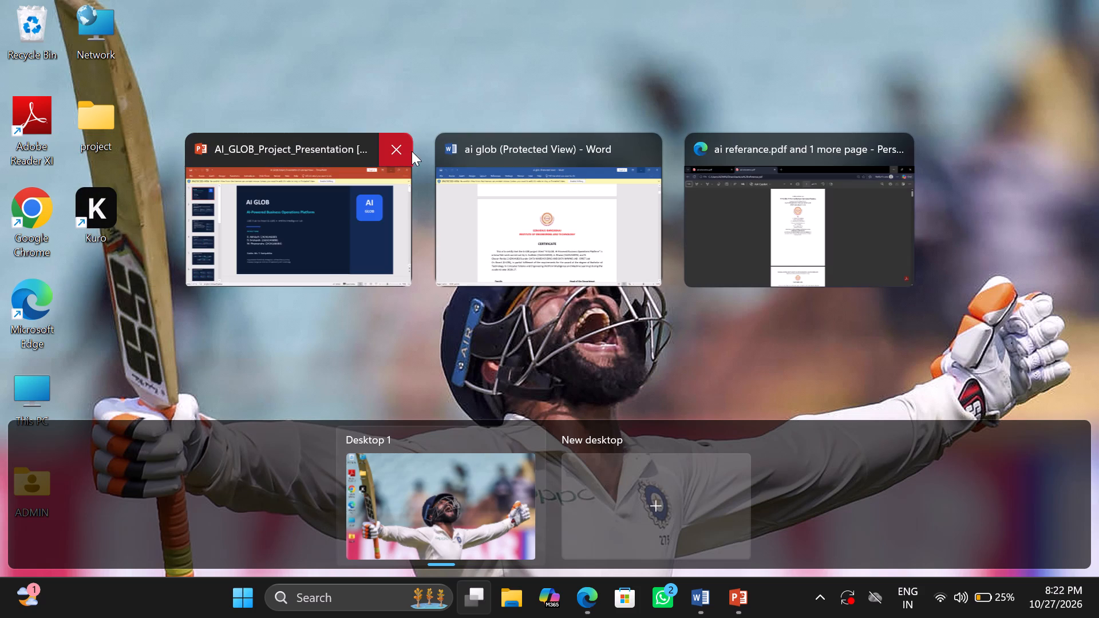
{"action": "left_click", "coordinate": [404, 148]}
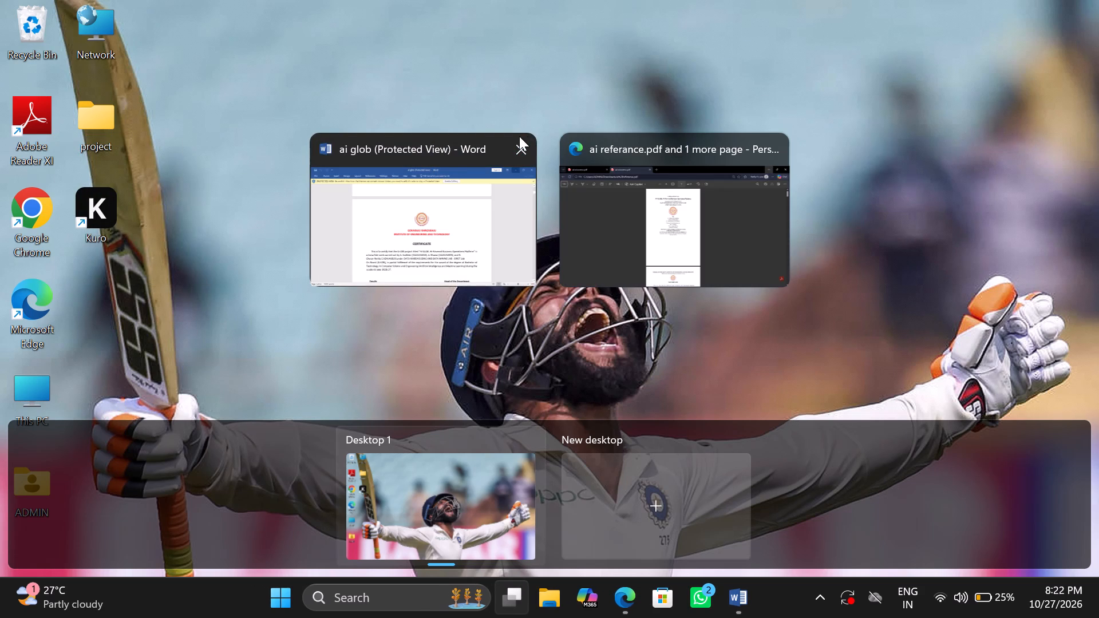
{"action": "left_click", "coordinate": [519, 136]}
{"action": "left_click", "coordinate": [521, 149]}
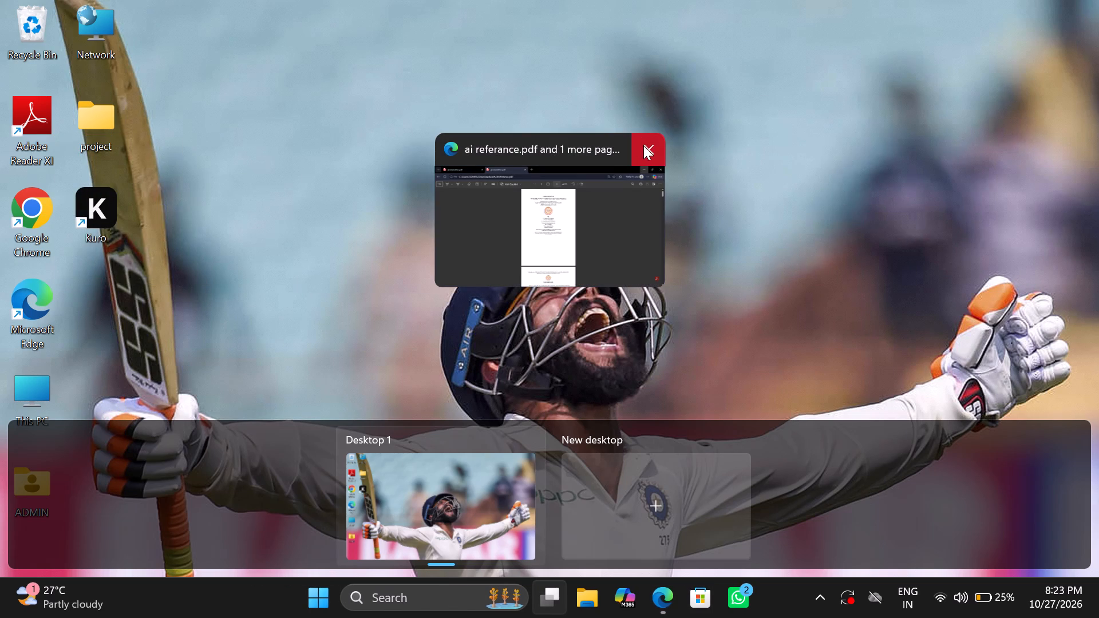
{"action": "left_click", "coordinate": [647, 147]}
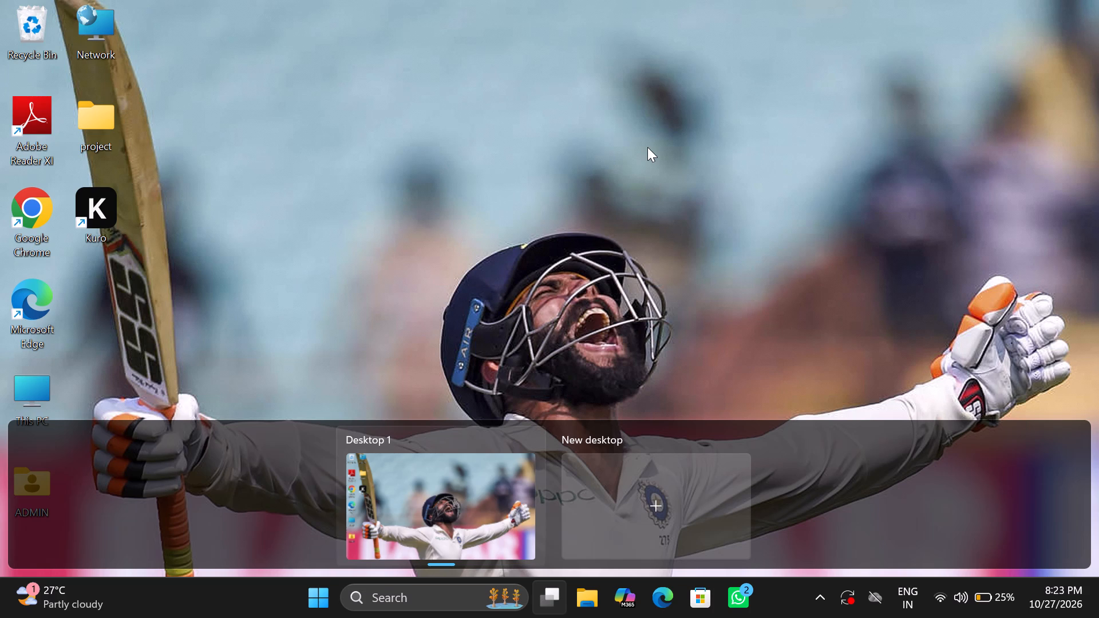
{"action": "left_click", "coordinate": [468, 540]}
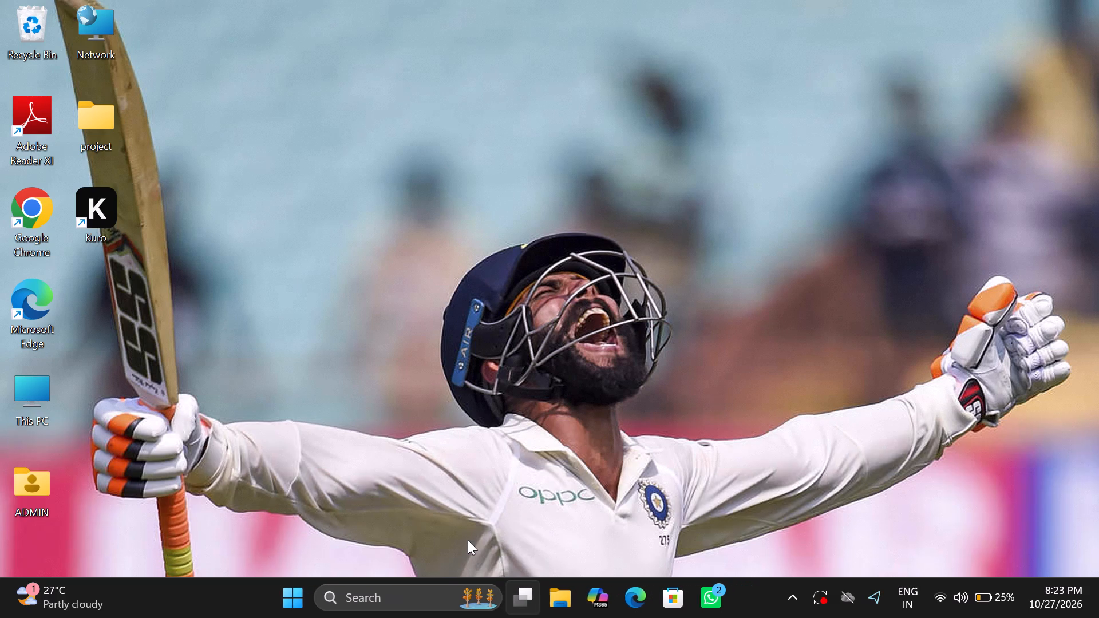
Lock the computer.
{"action": "key", "text": "super+l"}
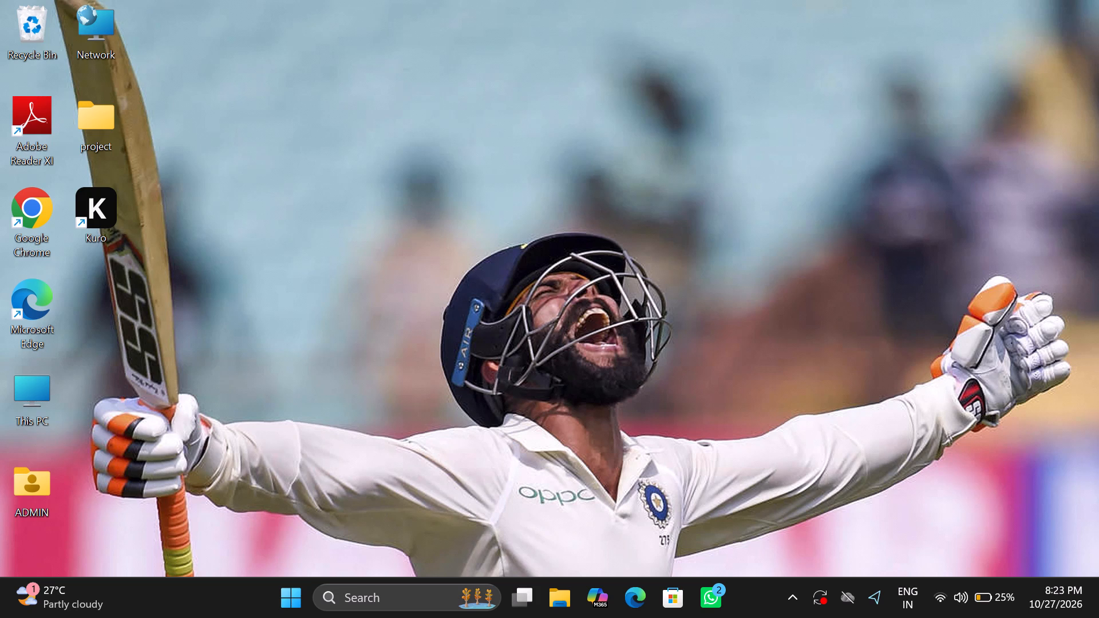